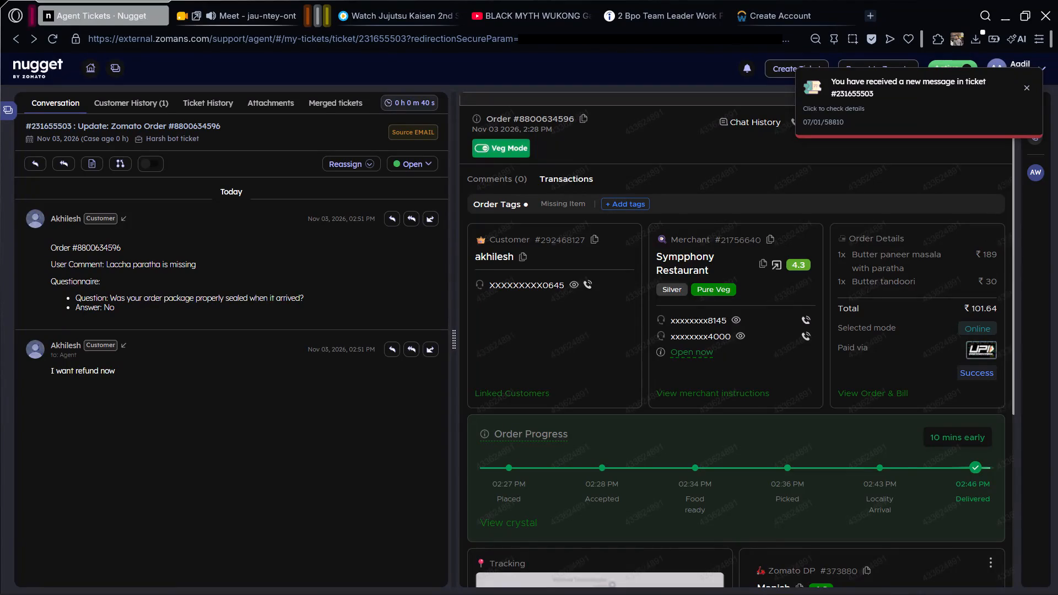
{"action": "left_click", "coordinate": [808, 334]}
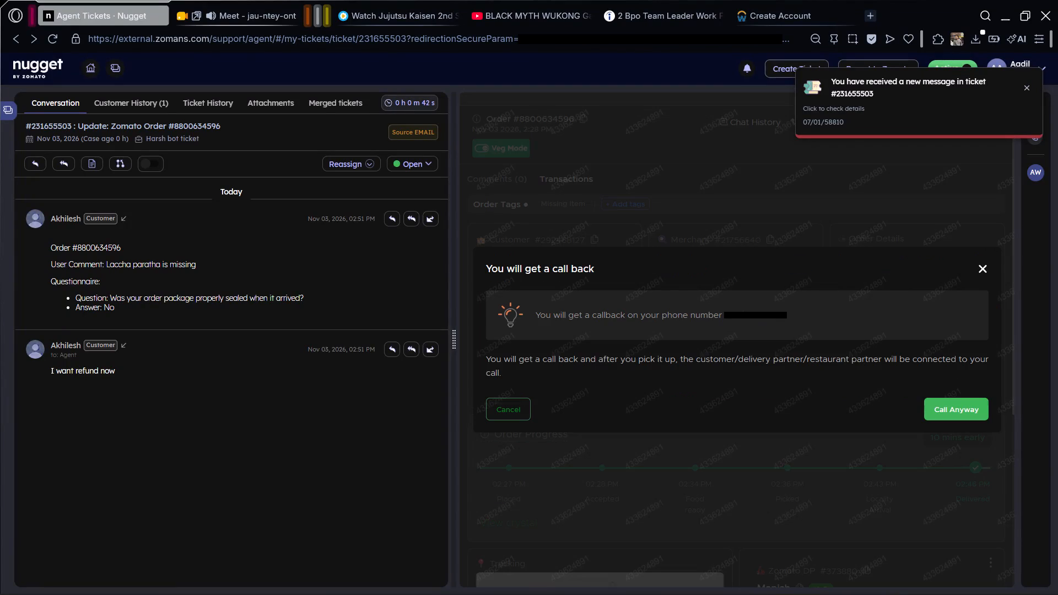
{"action": "left_click", "coordinate": [983, 221]}
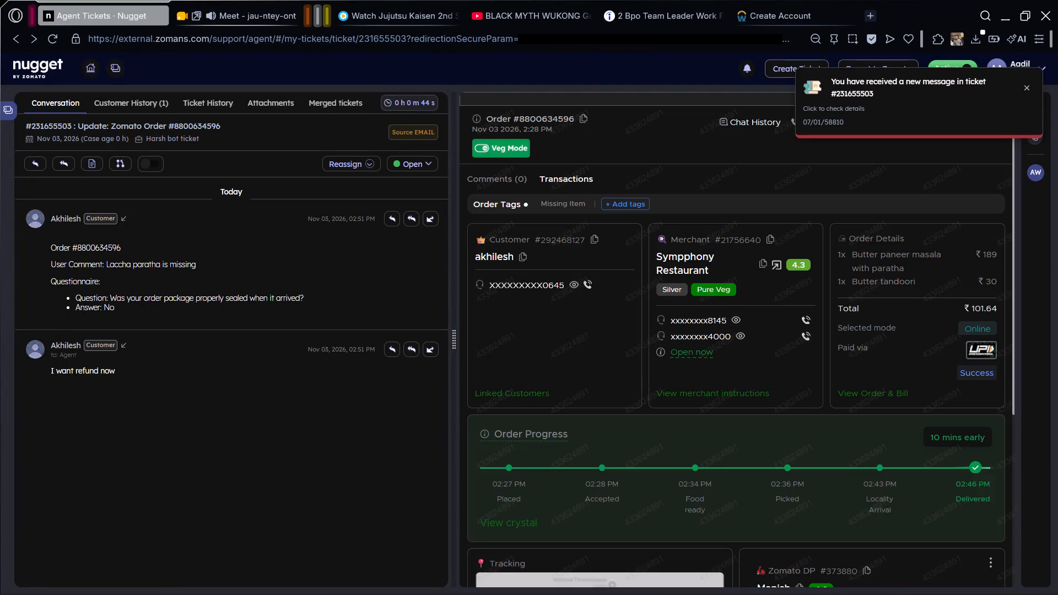
{"action": "left_click", "coordinate": [1025, 87]}
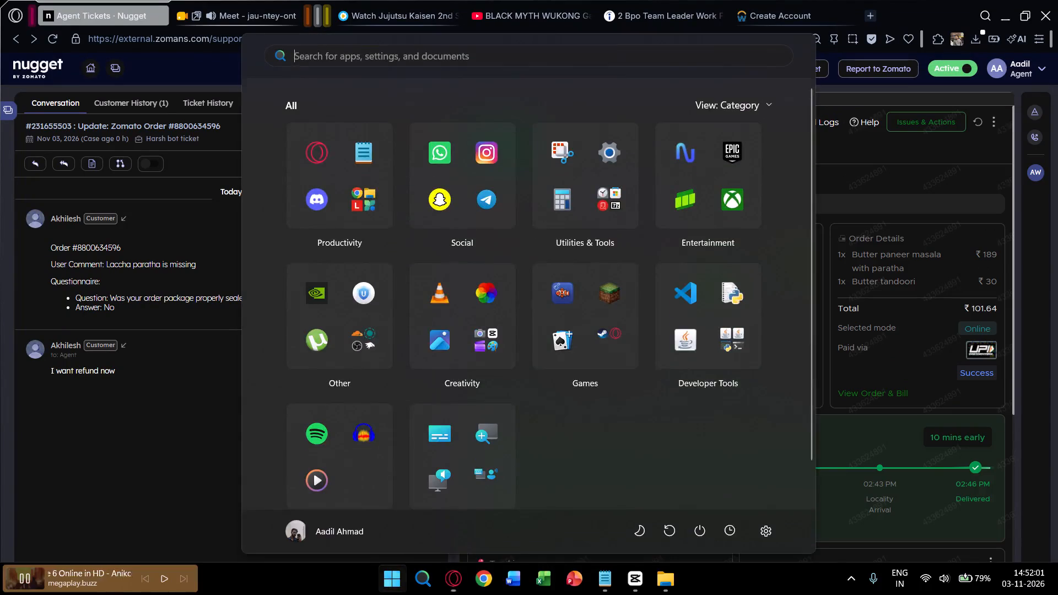
Request a callback to be connected to Sympphony Restaurant on the merchant's second listed phone number, and submit the call request a second time.
{"action": "left_click", "coordinate": [806, 333]}
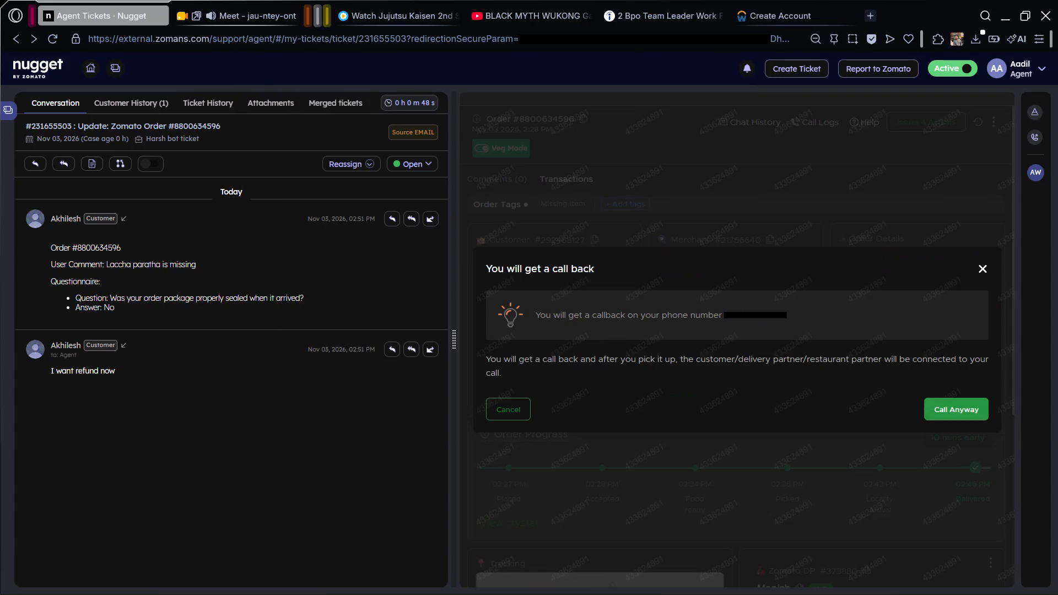
{"action": "left_click", "coordinate": [958, 418]}
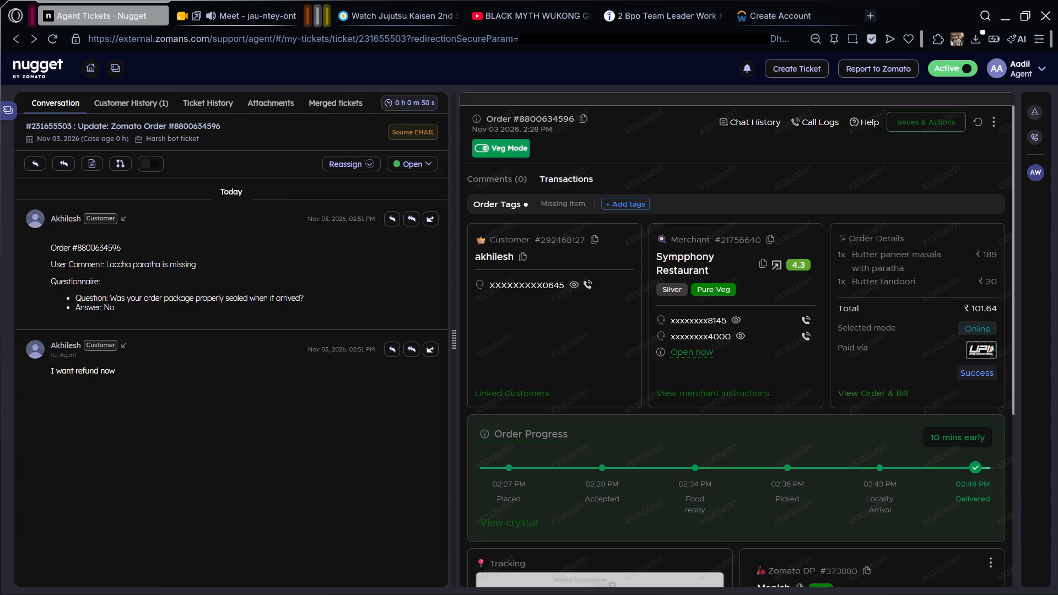
{"action": "left_click", "coordinate": [808, 336]}
{"action": "left_click", "coordinate": [943, 419]}
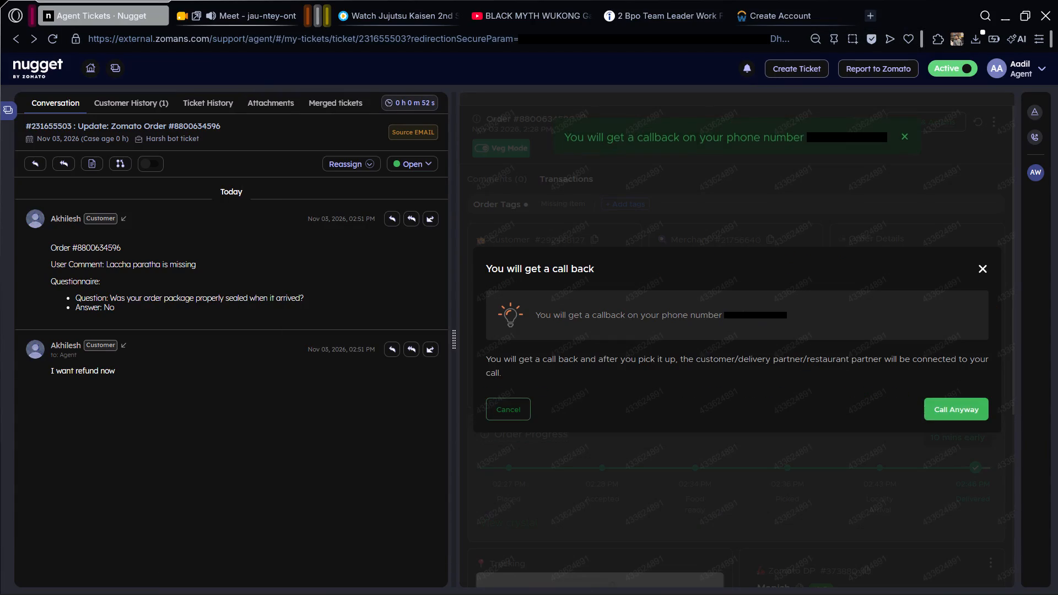
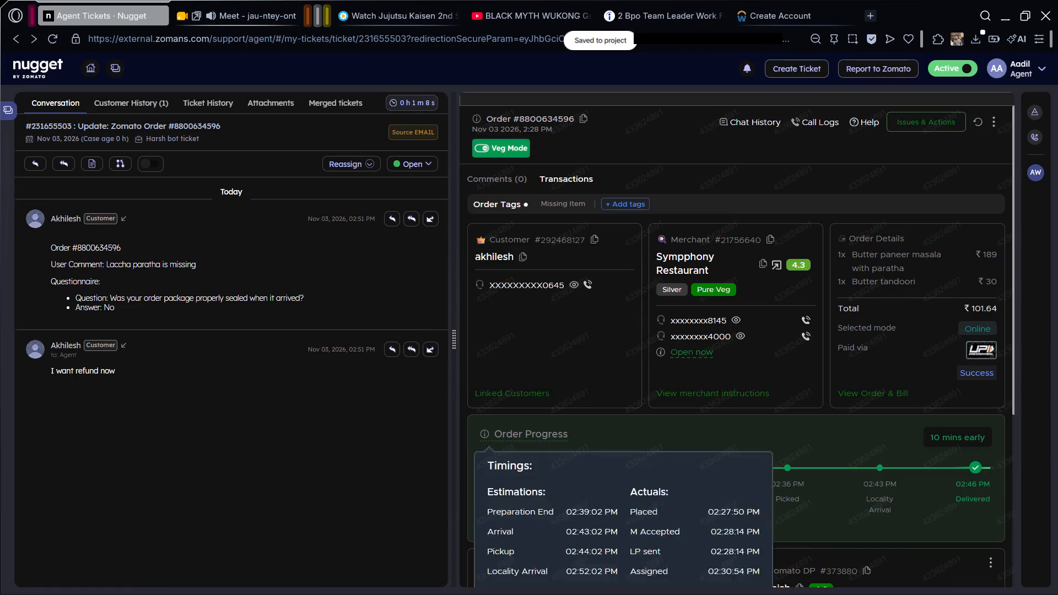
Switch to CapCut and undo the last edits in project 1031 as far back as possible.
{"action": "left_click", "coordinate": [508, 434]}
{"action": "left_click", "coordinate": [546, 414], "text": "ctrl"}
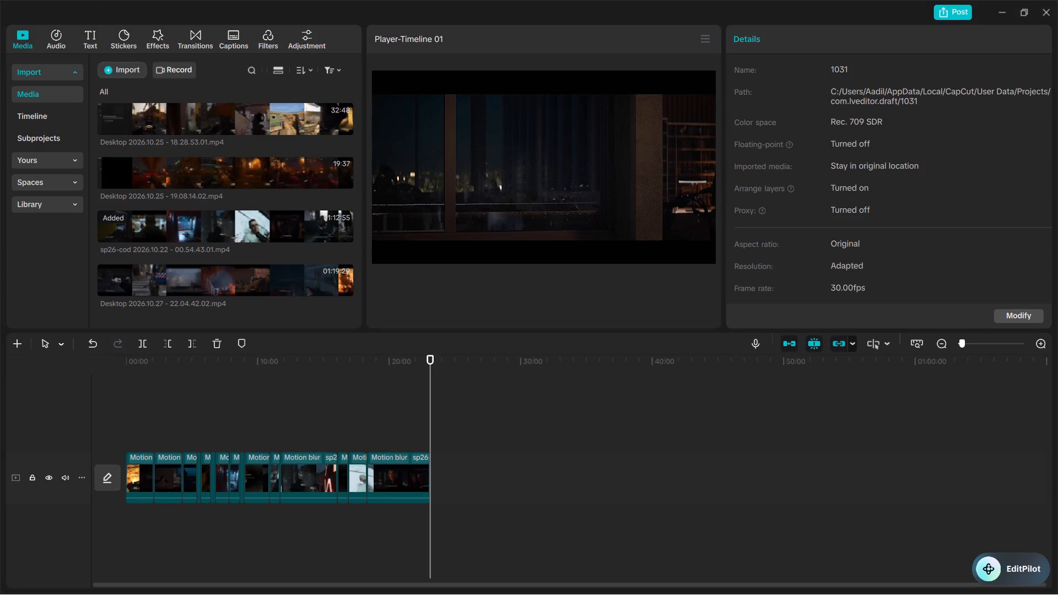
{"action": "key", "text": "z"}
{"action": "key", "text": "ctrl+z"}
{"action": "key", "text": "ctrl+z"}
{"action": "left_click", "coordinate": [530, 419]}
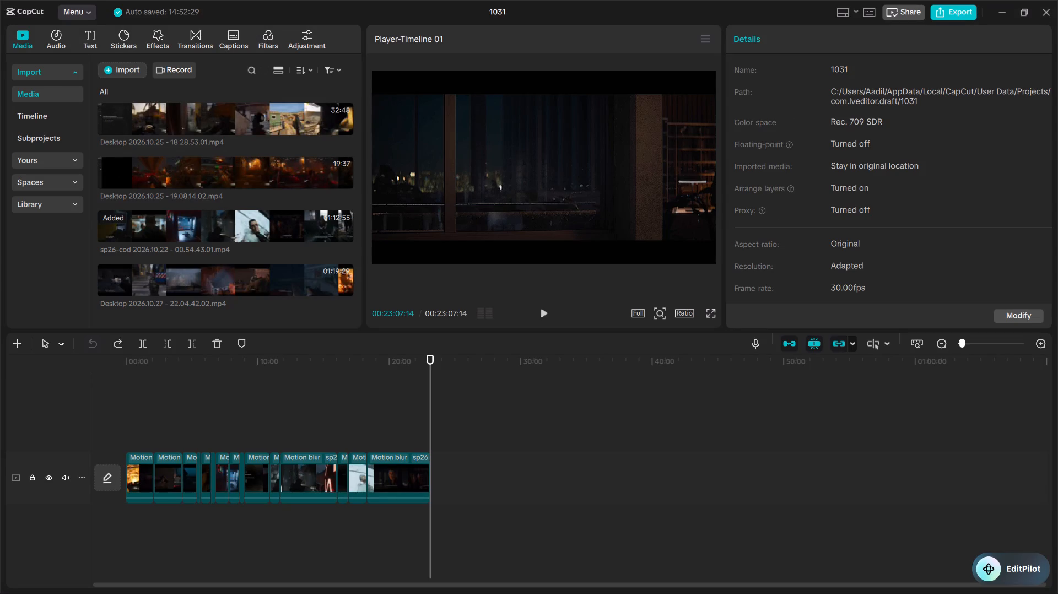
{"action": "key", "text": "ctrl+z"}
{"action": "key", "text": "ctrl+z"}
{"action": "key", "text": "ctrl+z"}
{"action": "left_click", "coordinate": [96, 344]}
Preview the first three imported recordings, examining sp26-cod 2026.10.22 - 00.54.43.01.mp4 at around 49 to 52 minutes.
{"action": "scroll", "coordinate": [312, 186], "scroll_direction": "down", "scroll_amount": 6}
{"action": "scroll", "coordinate": [289, 199], "scroll_direction": "up", "scroll_amount": 3}
{"action": "left_click", "coordinate": [264, 112]}
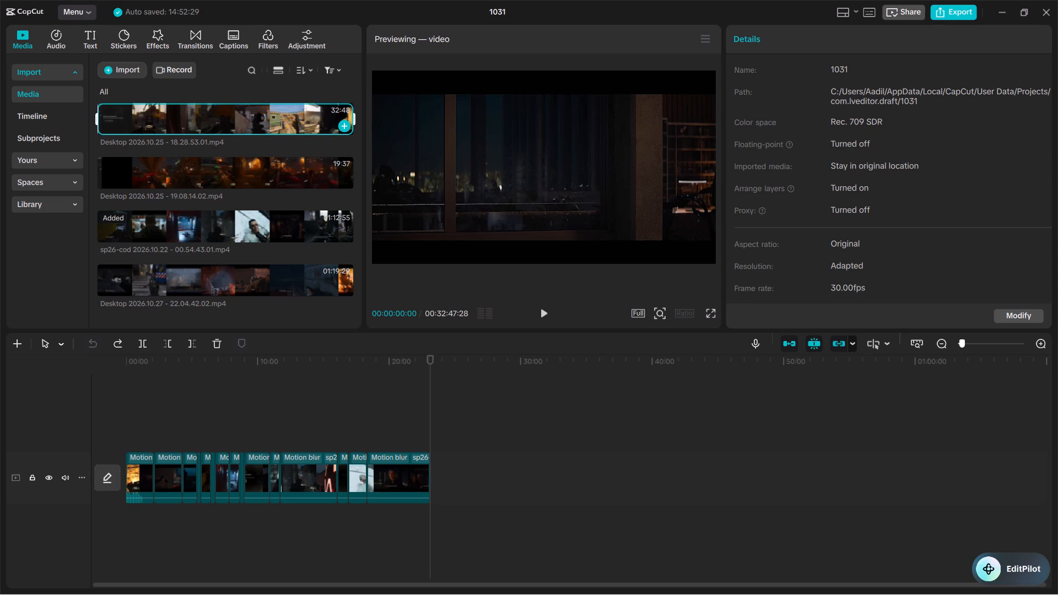
{"action": "left_click", "coordinate": [246, 170]}
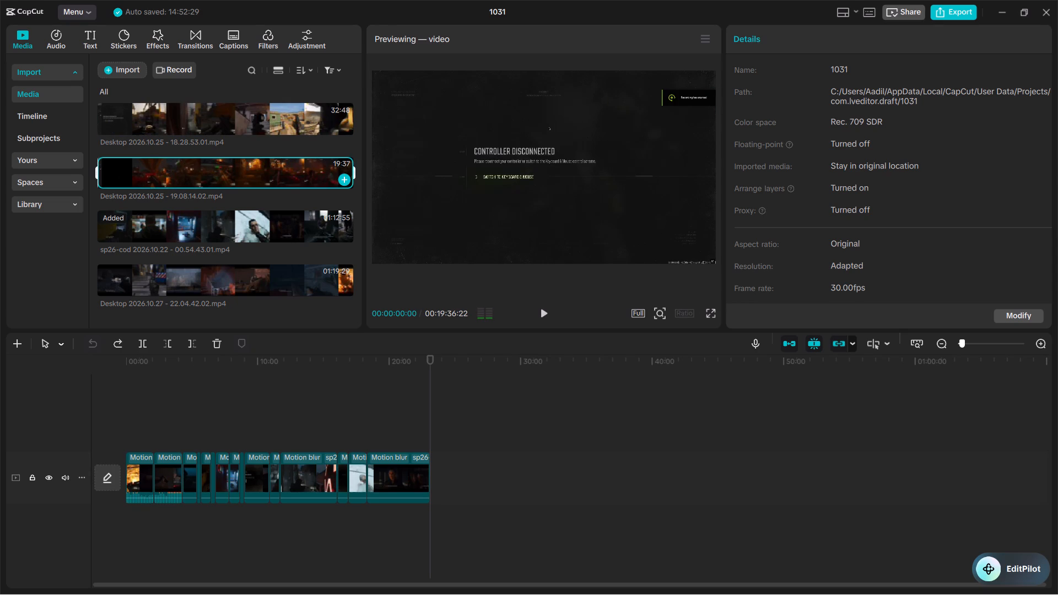
{"action": "left_click", "coordinate": [232, 224]}
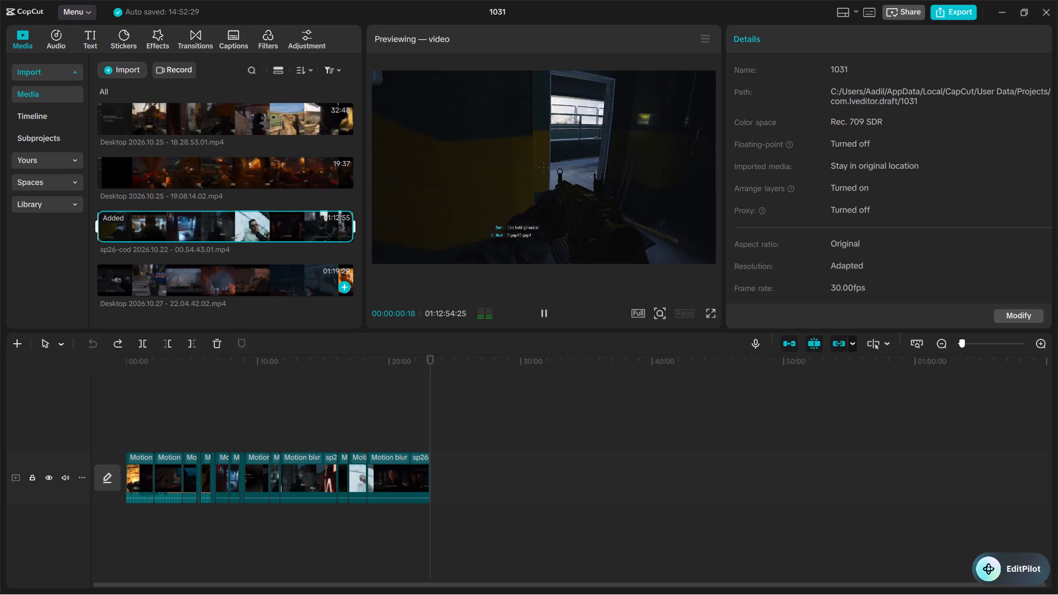
{"action": "left_click", "coordinate": [280, 215]}
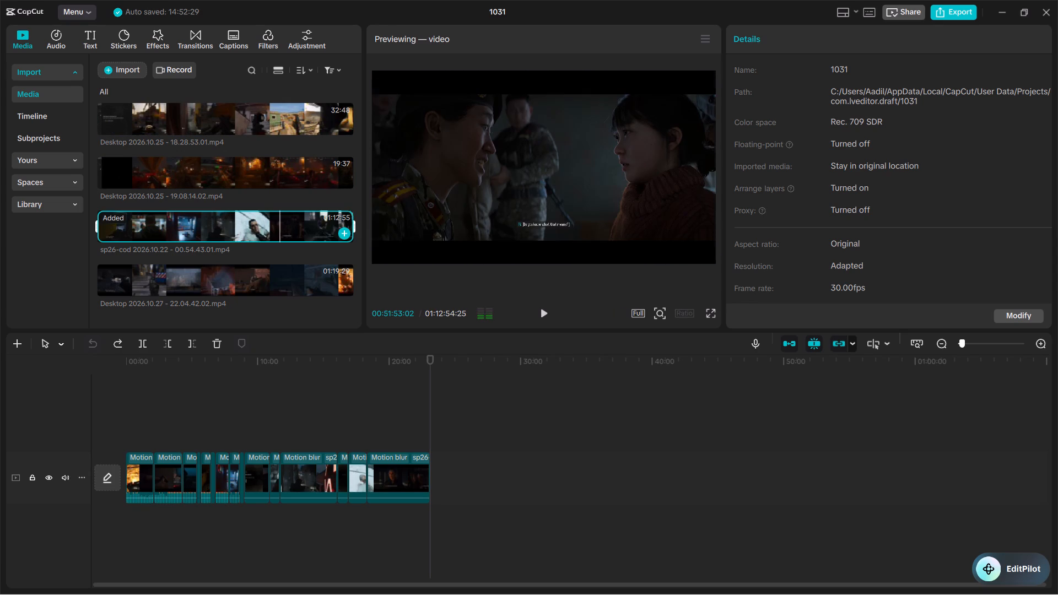
{"action": "left_click", "coordinate": [289, 219]}
{"action": "left_click", "coordinate": [272, 219]}
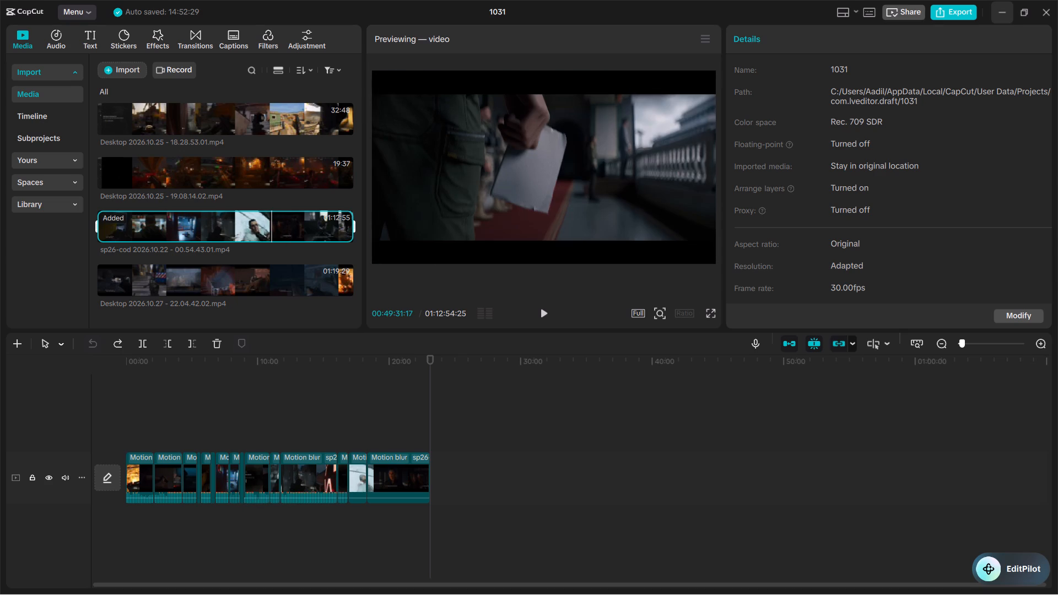
Add the sp26-cod 2026.10.22 - 00.54.43.01.mp4 recording to the main track after the existing clips.
{"action": "left_click_drag", "start_coordinate": [228, 229], "coordinate": [441, 338]}
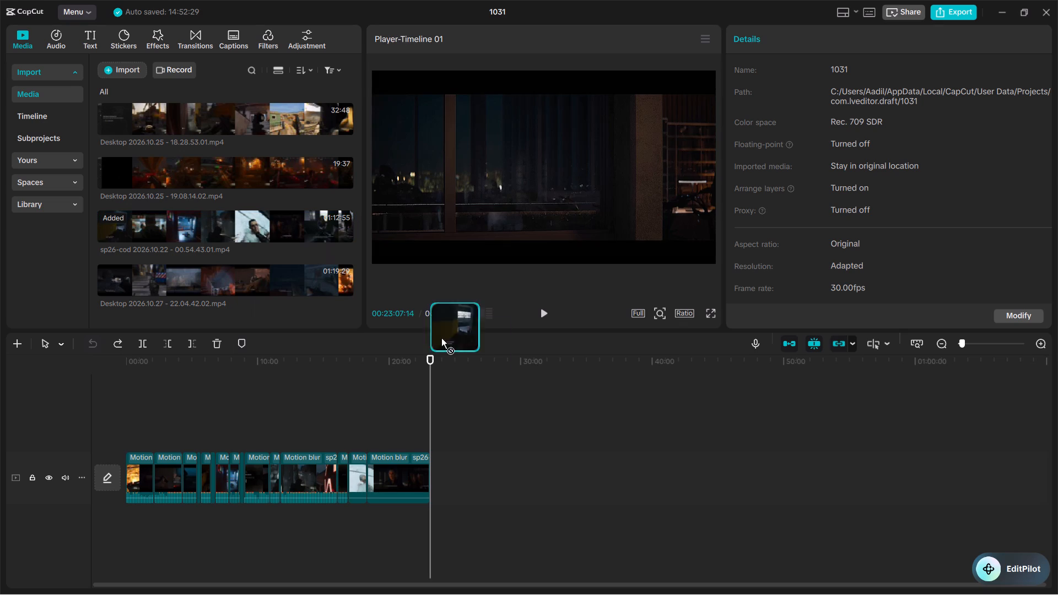
{"action": "left_click_drag", "start_coordinate": [441, 338], "coordinate": [559, 481]}
Delete all the earlier short clips preceding the newly added sp26-cod recording on the timeline.
{"action": "left_click_drag", "start_coordinate": [404, 419], "coordinate": [143, 485]}
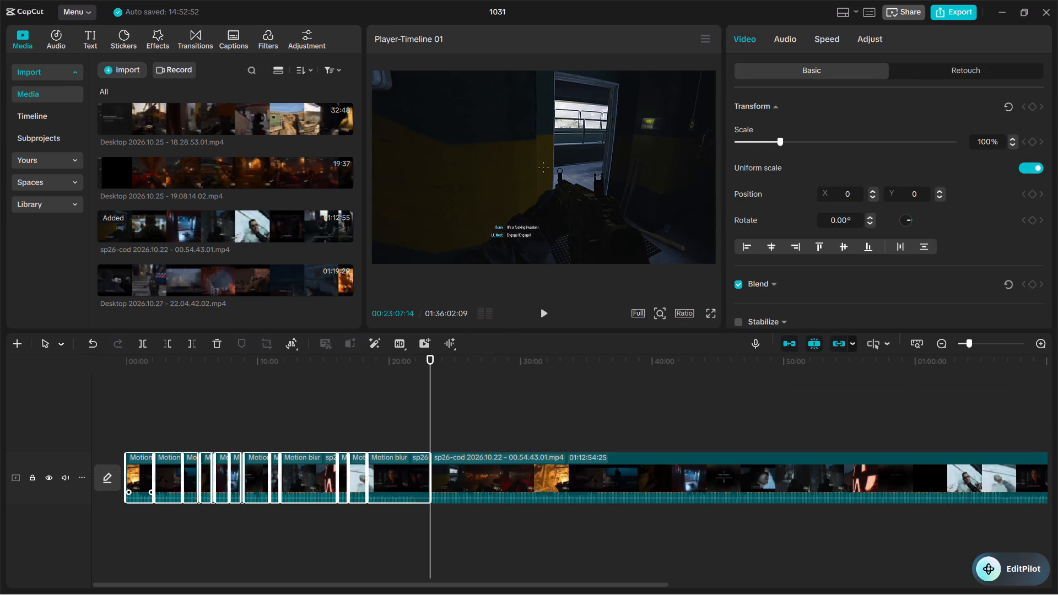
{"action": "key", "text": "BackSpace"}
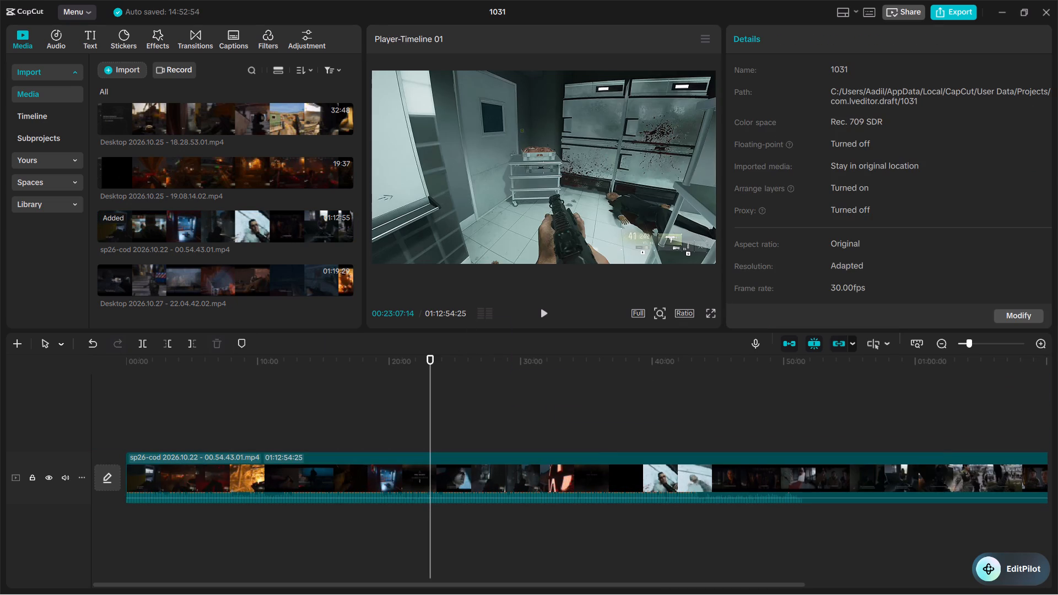
Split the sp26-cod clip at 00:48:52:09, on the black frames just before the aerial city shot, and delete the section before the cut.
{"action": "left_click_drag", "start_coordinate": [376, 365], "coordinate": [866, 365]}
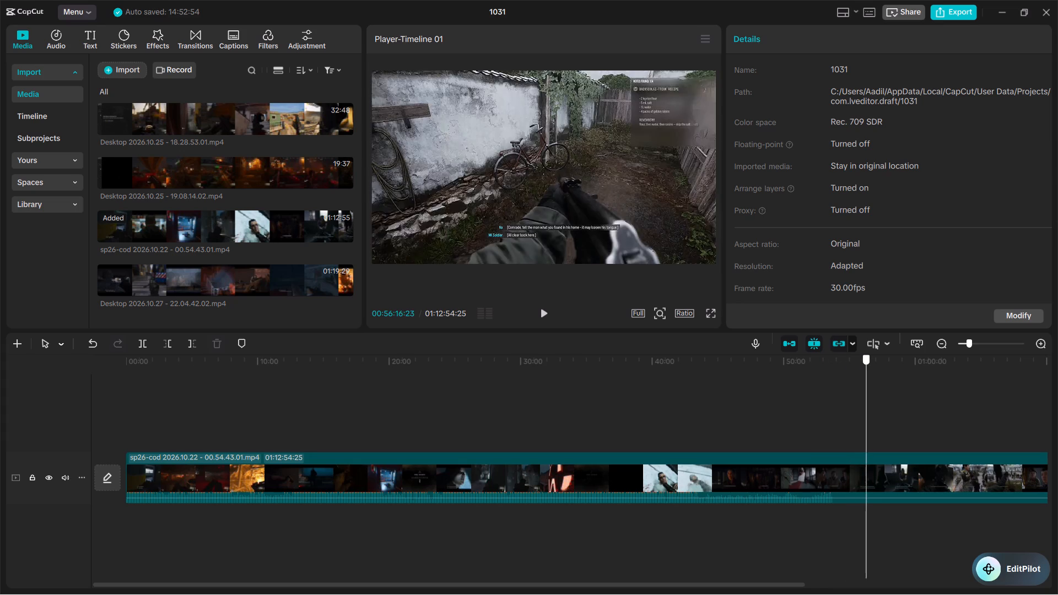
{"action": "left_click_drag", "start_coordinate": [866, 365], "coordinate": [821, 367]}
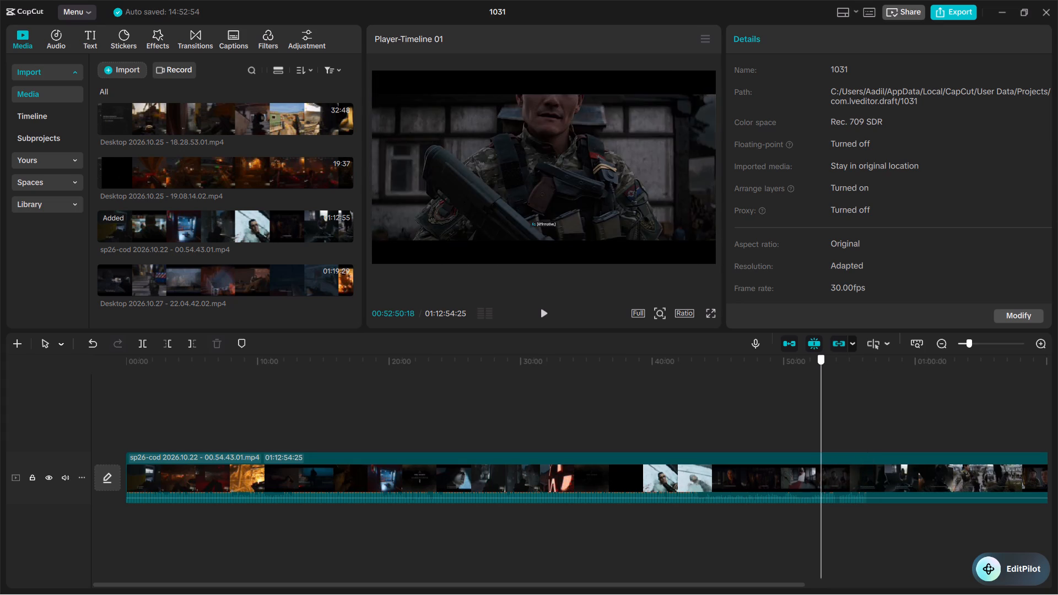
{"action": "left_click_drag", "start_coordinate": [821, 367], "coordinate": [755, 367]}
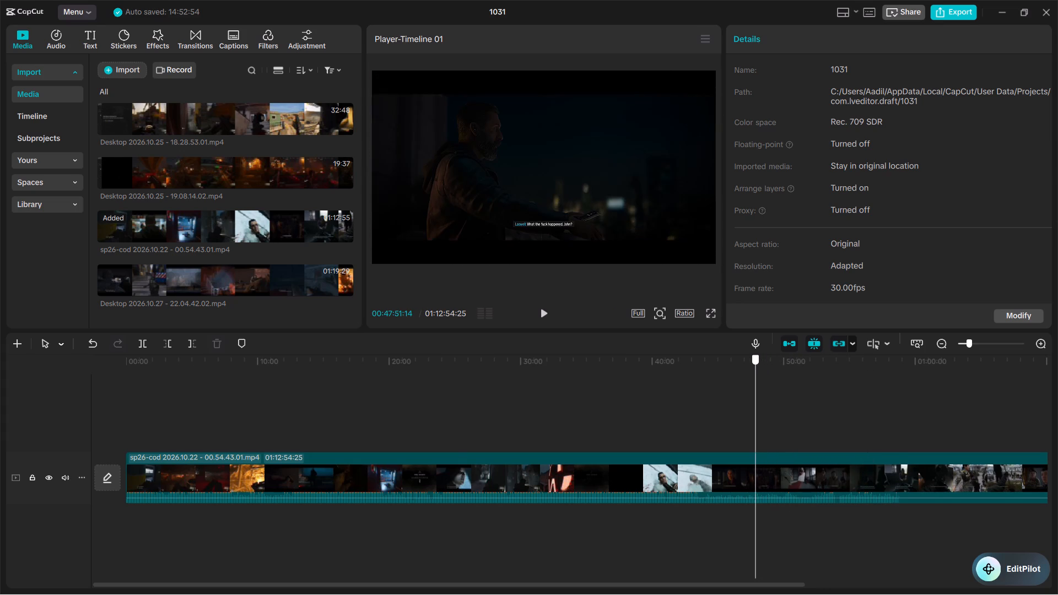
{"action": "left_click_drag", "start_coordinate": [755, 367], "coordinate": [774, 369]}
{"action": "key", "text": "Left"}
{"action": "key", "text": "Left"}
{"action": "key", "text": "Left"}
{"action": "key", "text": "Left"}
{"action": "key", "text": "Left"}
{"action": "key", "text": "Left"}
{"action": "key", "text": "Left"}
{"action": "key", "text": "Left"}
{"action": "key", "text": "Left"}
{"action": "key", "text": "Left"}
{"action": "key", "text": "Left"}
{"action": "key", "text": "Left"}
{"action": "key", "text": "Left"}
{"action": "key", "text": "Left"}
{"action": "key", "text": "Left"}
{"action": "key", "text": "Left"}
{"action": "key", "text": "Left"}
{"action": "key", "text": "Left"}
{"action": "key", "text": "Left"}
{"action": "key", "text": "Left"}
{"action": "key", "text": "Left"}
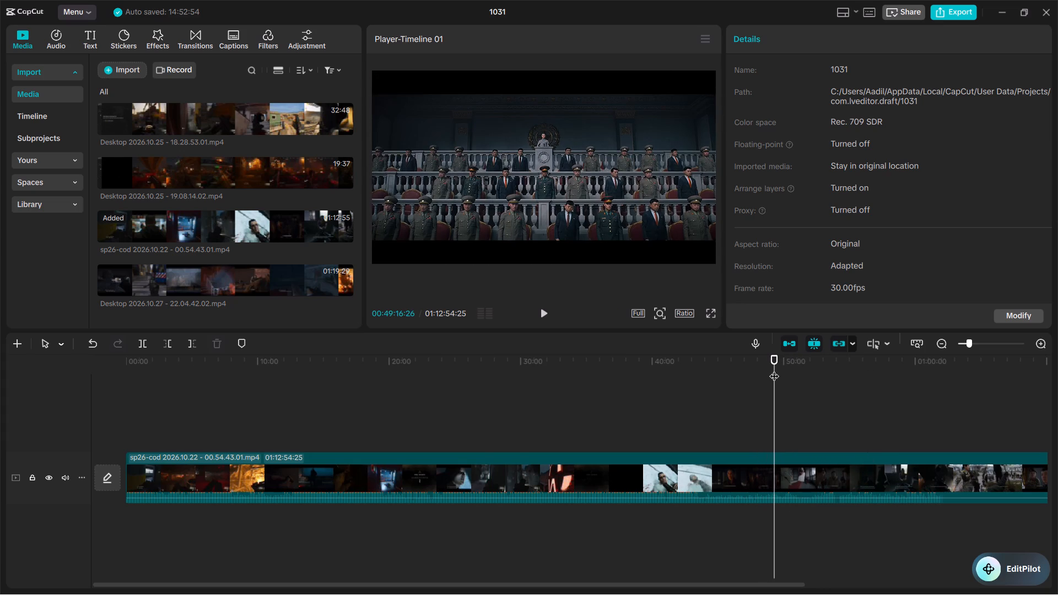
{"action": "left_click_drag", "start_coordinate": [760, 369], "coordinate": [755, 369]}
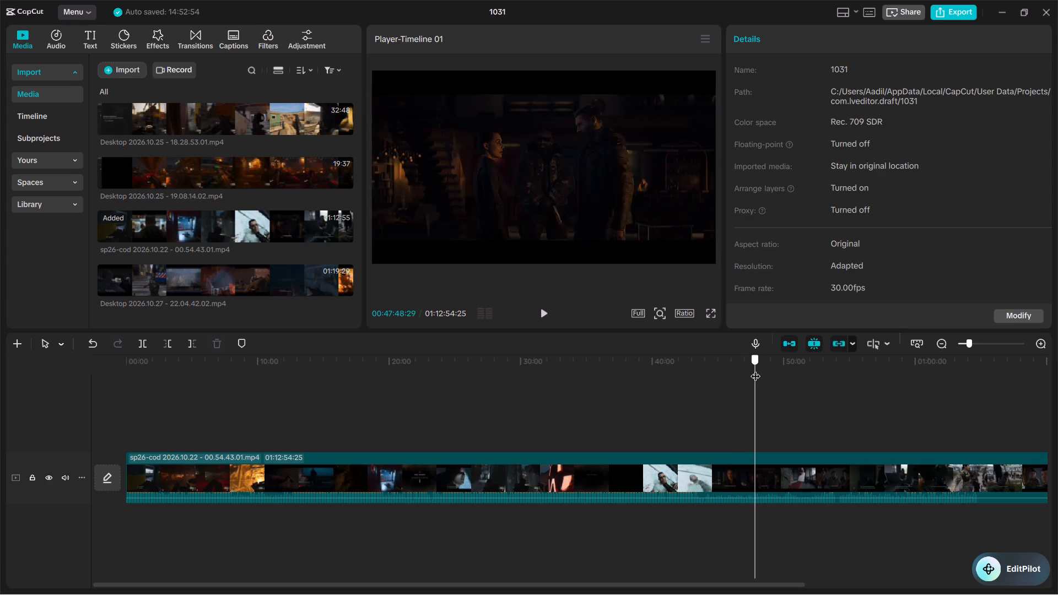
{"action": "left_click_drag", "start_coordinate": [755, 369], "coordinate": [759, 369]}
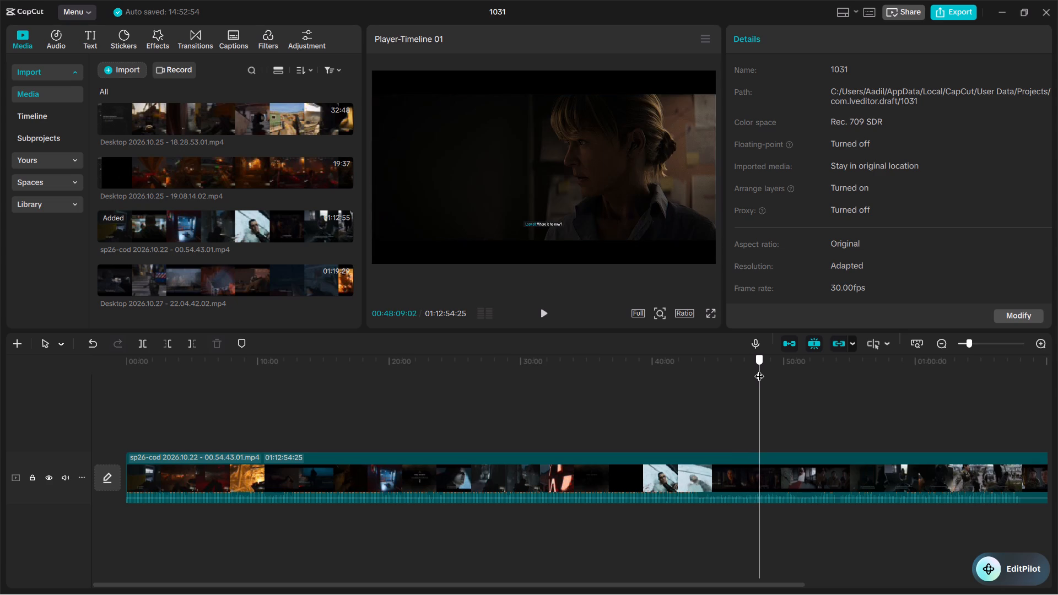
{"action": "left_click_drag", "start_coordinate": [759, 369], "coordinate": [771, 369]}
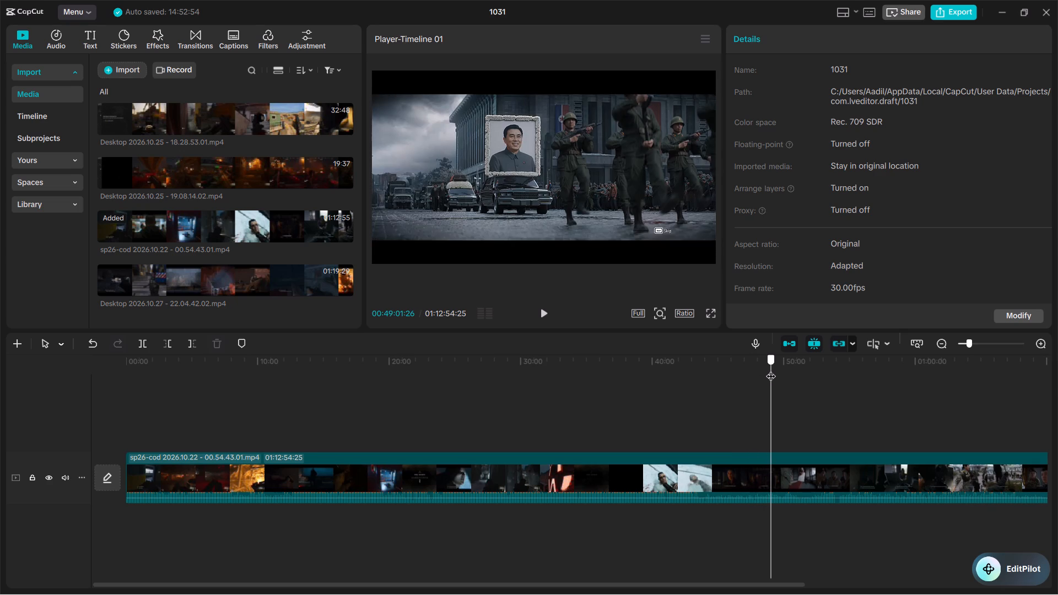
{"action": "left_click_drag", "start_coordinate": [771, 369], "coordinate": [768, 370]}
{"action": "key", "text": "Left"}
{"action": "key", "text": "Right"}
{"action": "key", "text": "Right"}
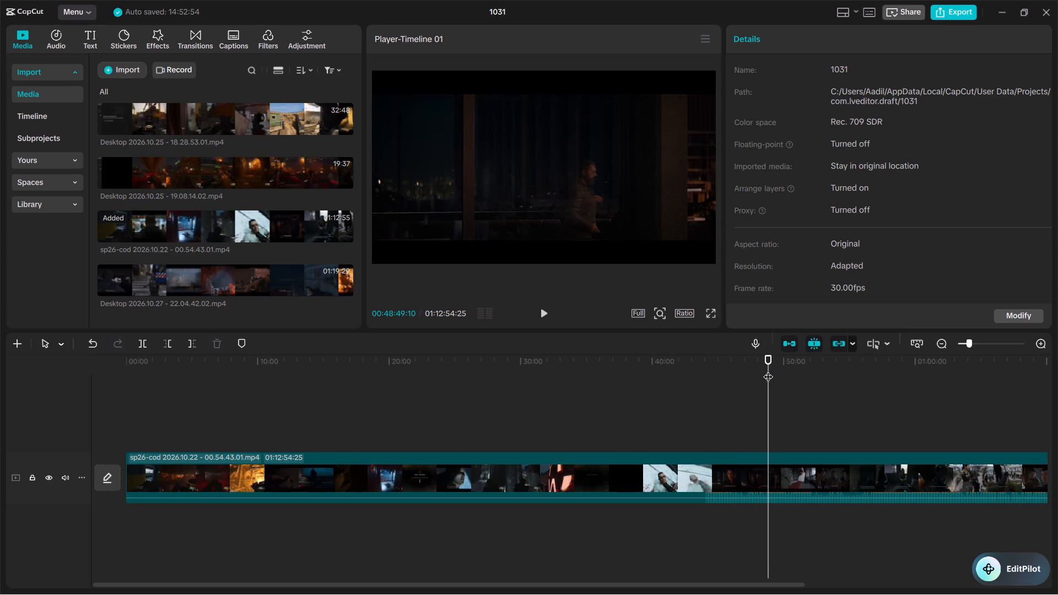
{"action": "key", "text": "Right"}
{"action": "key", "text": "Right"}
{"action": "key", "text": "Right"}
{"action": "key", "text": "Right"}
{"action": "key", "text": "Right"}
{"action": "key", "text": "Right"}
{"action": "key", "text": "Right"}
{"action": "key", "text": "Right"}
{"action": "key", "text": "Right"}
{"action": "key", "text": "Right"}
{"action": "key", "text": "Right"}
{"action": "key", "text": "Right"}
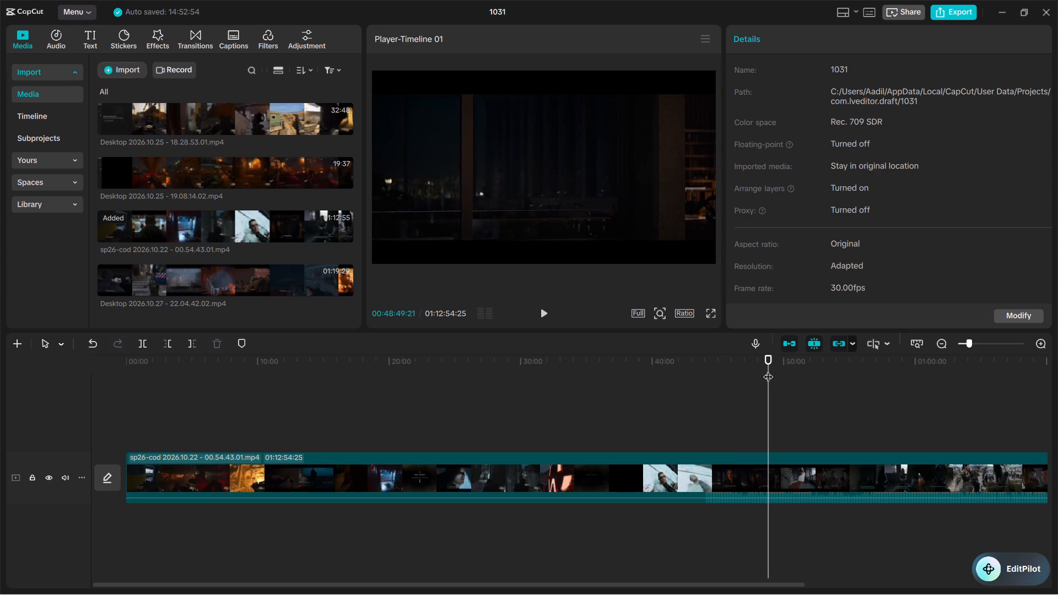
{"action": "key", "text": "Right"}
{"action": "key", "text": "Right"}
{"action": "key", "text": "Right"}
{"action": "key", "text": "Right"}
{"action": "key", "text": "Right"}
{"action": "key", "text": "Right"}
{"action": "key", "text": "Right"}
{"action": "key", "text": "Right"}
{"action": "key", "text": "Right"}
{"action": "key", "text": "Right"}
{"action": "key", "text": "Right"}
{"action": "key", "text": "Right"}
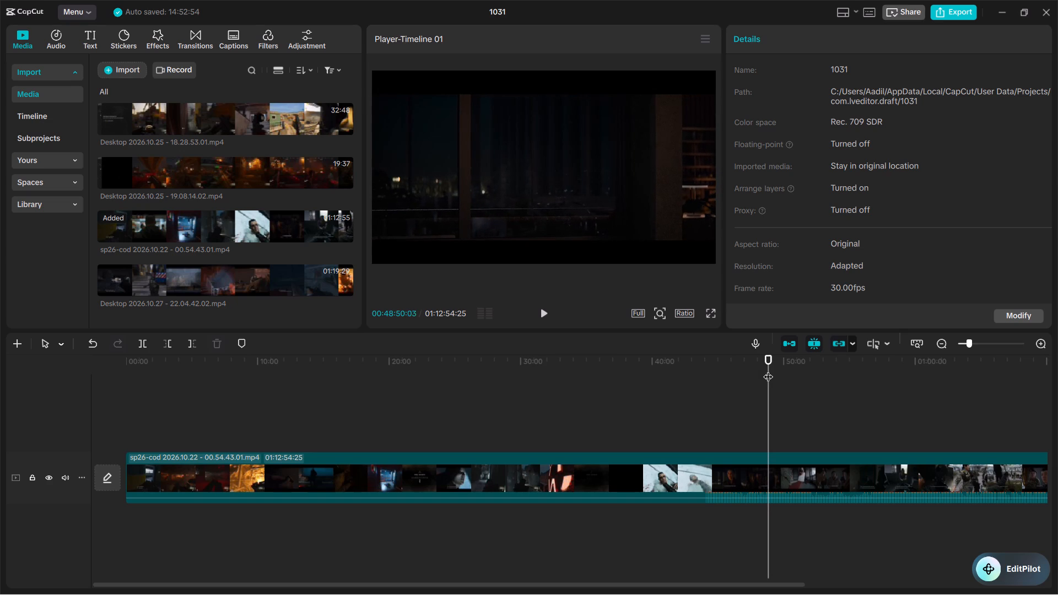
{"action": "key", "text": "Right"}
{"action": "key", "text": "Right"}
{"action": "key", "text": "Right"}
{"action": "key", "text": "Right"}
{"action": "key", "text": "Right"}
{"action": "key", "text": "Right"}
{"action": "key", "text": "Right"}
{"action": "key", "text": "Right"}
{"action": "key", "text": "Right"}
{"action": "key", "text": "Right"}
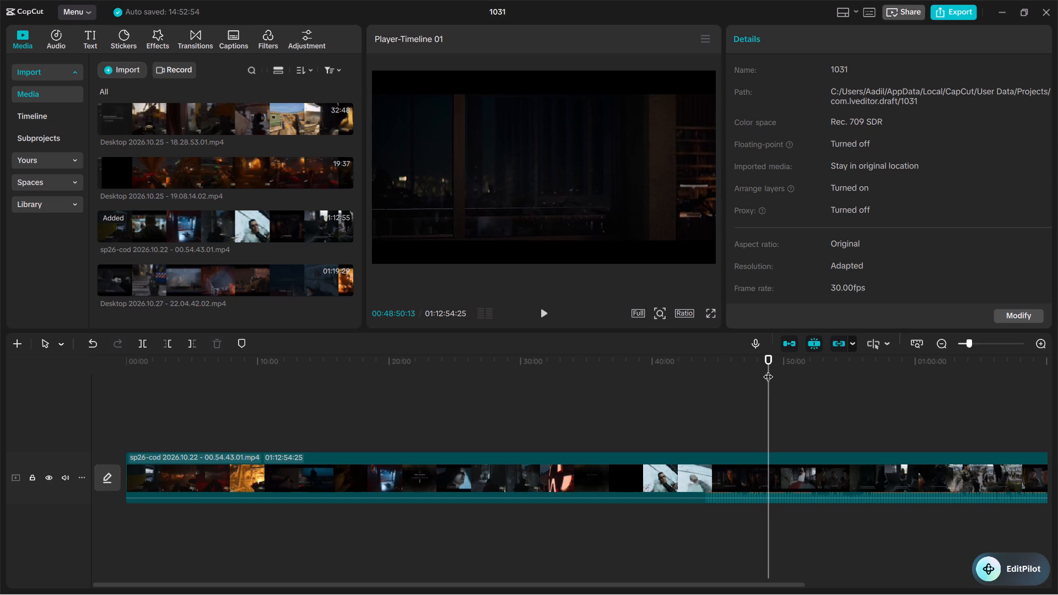
{"action": "key", "text": "Right"}
{"action": "key", "text": "Right"}
{"action": "key", "text": "Right"}
{"action": "key", "text": "Right"}
{"action": "key", "text": "Right"}
{"action": "key", "text": "Right"}
{"action": "key", "text": "Right"}
{"action": "key", "text": "Right"}
{"action": "key", "text": "Right"}
{"action": "key", "text": "Right"}
{"action": "key", "text": "Right"}
{"action": "key", "text": "Right"}
{"action": "key", "text": "Right"}
{"action": "key", "text": "Right"}
{"action": "key", "text": "Right"}
{"action": "key", "text": "Right"}
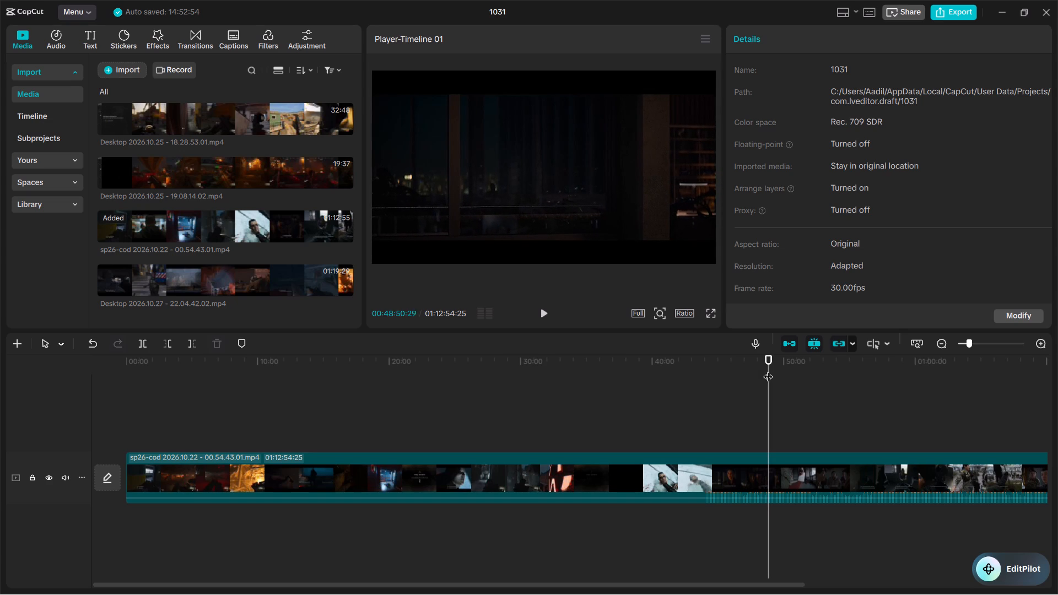
{"action": "key", "text": "Right"}
{"action": "key", "text": "Right"}
{"action": "key", "text": "Right"}
{"action": "key", "text": "Right"}
{"action": "key", "text": "Right"}
{"action": "key", "text": "Right"}
{"action": "key", "text": "Right"}
{"action": "key", "text": "Right"}
{"action": "key", "text": "Right"}
{"action": "key", "text": "Right"}
{"action": "key", "text": "Right"}
{"action": "key", "text": "Right"}
{"action": "key", "text": "Right"}
{"action": "key", "text": "Right"}
{"action": "key", "text": "Right"}
{"action": "key", "text": "Right"}
{"action": "key", "text": "Right"}
{"action": "key", "text": "Right"}
{"action": "key", "text": "Right"}
{"action": "key", "text": "Right"}
{"action": "key", "text": "Right"}
{"action": "key", "text": "Right"}
{"action": "key", "text": "Right"}
{"action": "key", "text": "Right"}
{"action": "key", "text": "Right"}
{"action": "key", "text": "Right"}
{"action": "key", "text": "Right"}
{"action": "key", "text": "Right"}
{"action": "key", "text": "Right"}
{"action": "key", "text": "Right"}
{"action": "key", "text": "Right"}
{"action": "key", "text": "Right"}
{"action": "key", "text": "Right"}
{"action": "key", "text": "Right"}
{"action": "key", "text": "Right"}
{"action": "key", "text": "Right"}
{"action": "key", "text": "Right"}
{"action": "key", "text": "Right"}
{"action": "key", "text": "Right"}
{"action": "key", "text": "Right"}
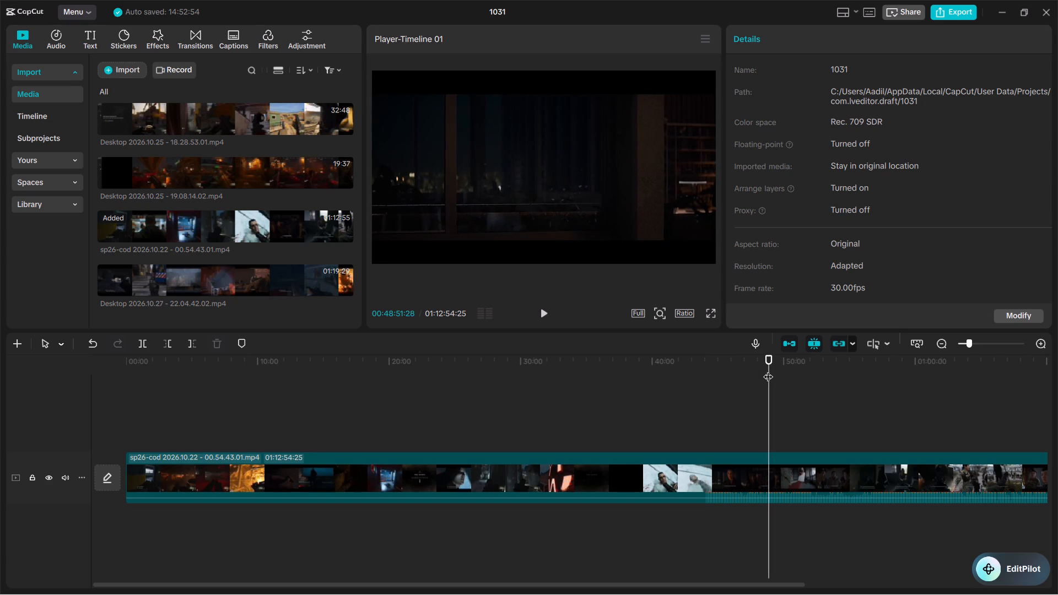
{"action": "key", "text": "Left"}
{"action": "key", "text": "Left"}
{"action": "key", "text": "Left"}
{"action": "key", "text": "Left"}
{"action": "key", "text": "Left"}
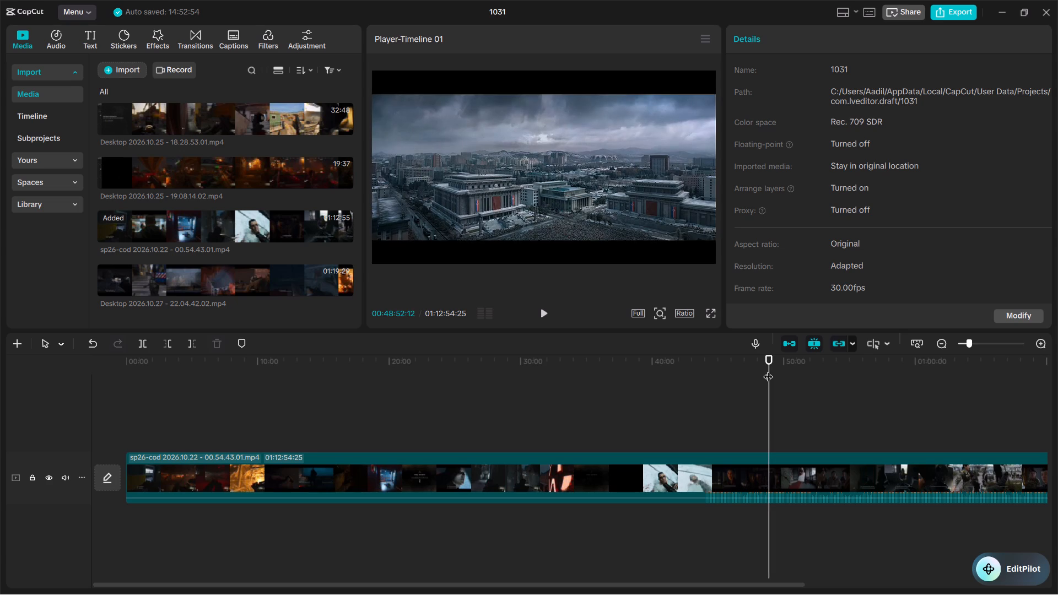
{"action": "key", "text": "Left"}
{"action": "key", "text": "Left"}
{"action": "key", "text": "Left"}
{"action": "key", "text": "Left"}
{"action": "key", "text": "Right"}
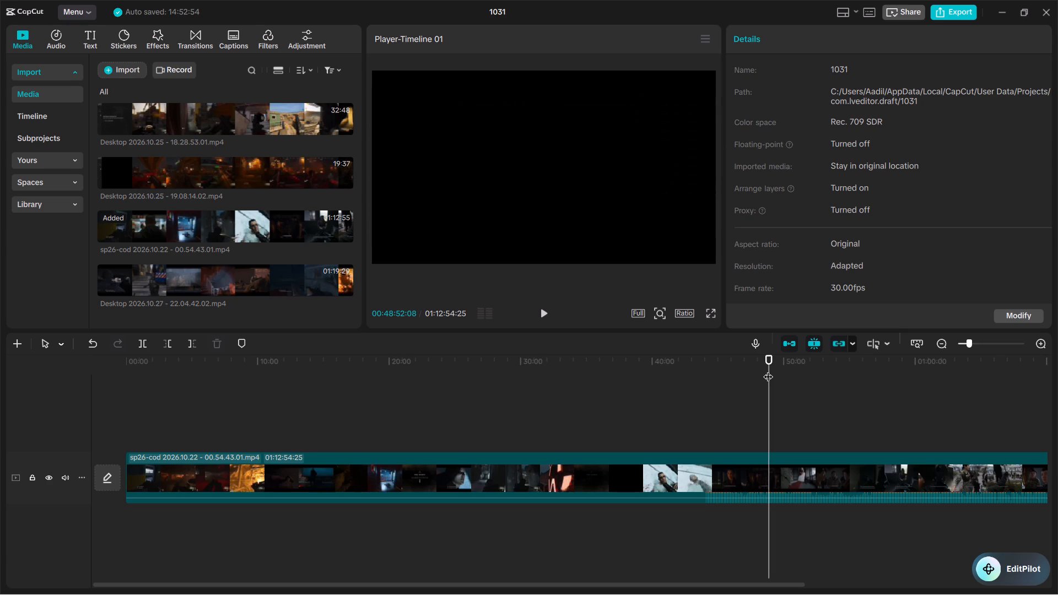
{"action": "key", "text": "b"}
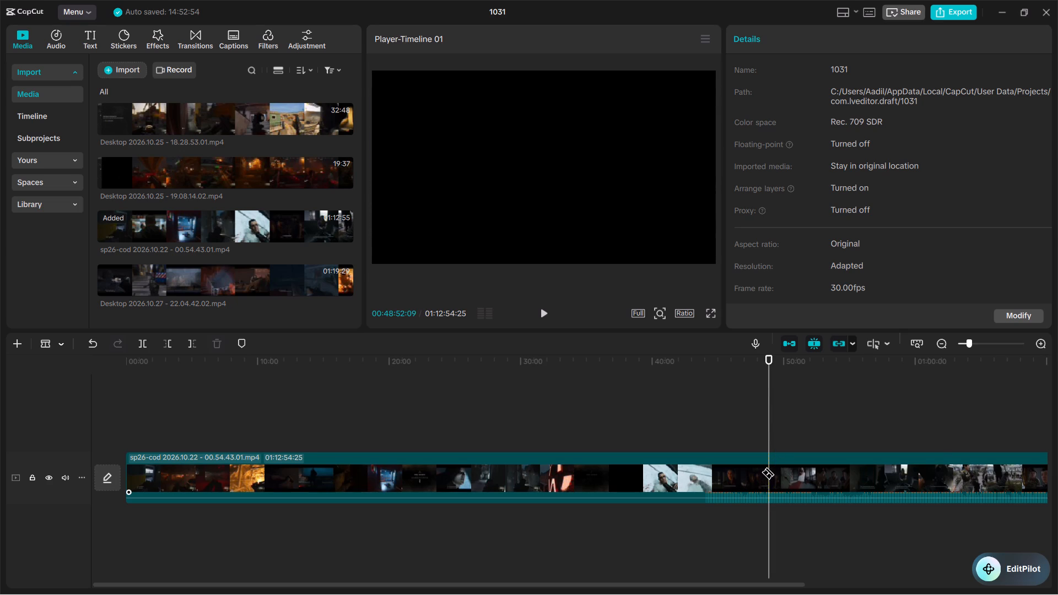
{"action": "left_click", "coordinate": [768, 467]}
{"action": "key", "text": "a"}
{"action": "left_click", "coordinate": [653, 468]}
{"action": "key", "text": "BackSpace"}
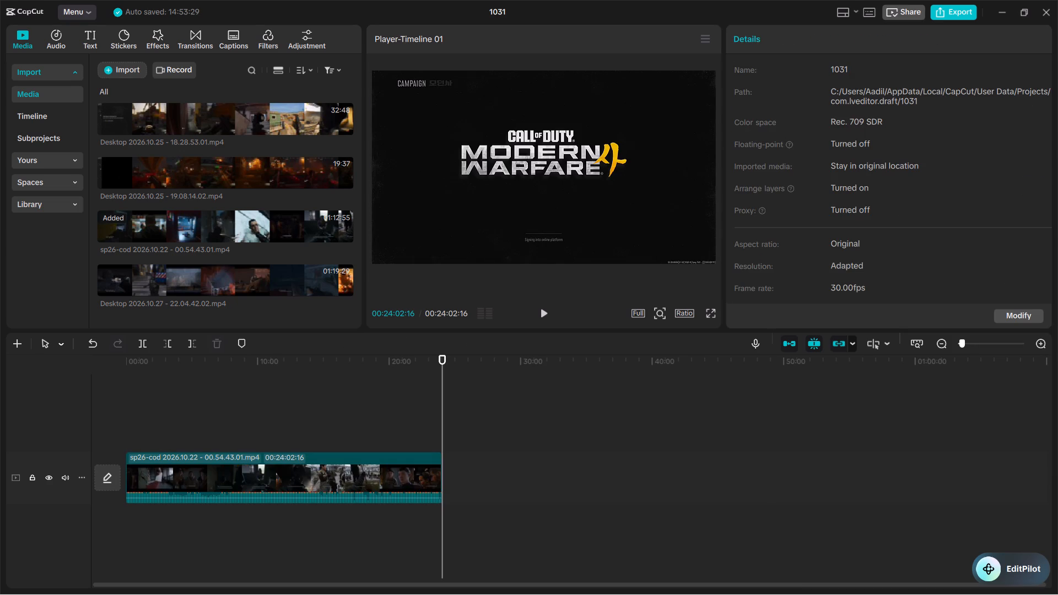
Skim the trimmed sp26-cod clip, examining its ending around the Modern Warfare 4 title screen, and return the playhead to 00:00:00:00.
{"action": "left_click_drag", "start_coordinate": [187, 363], "coordinate": [448, 360]}
{"action": "left_click_drag", "start_coordinate": [448, 360], "coordinate": [435, 360]}
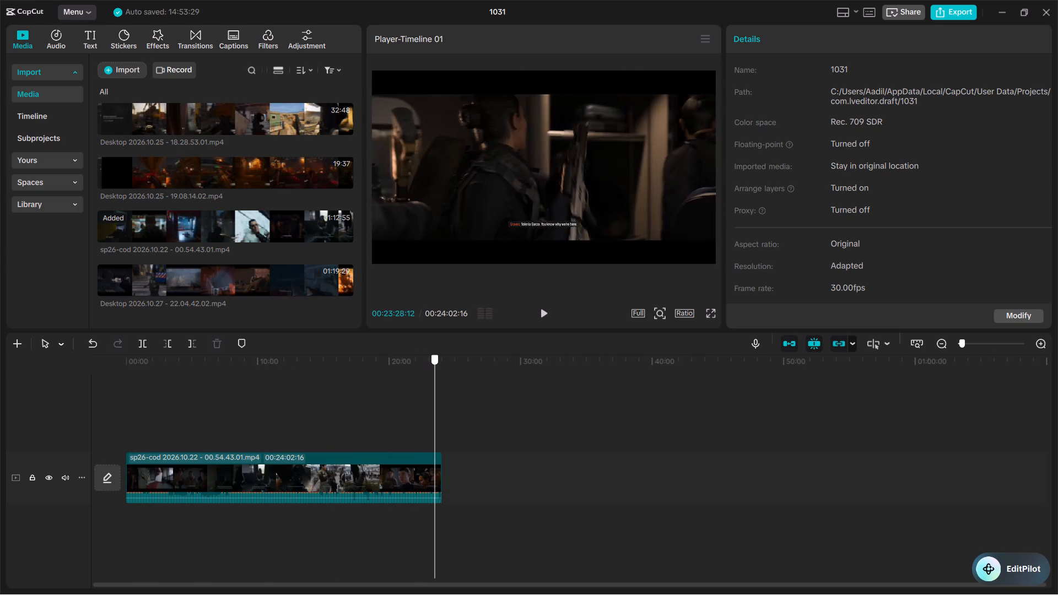
{"action": "left_click_drag", "start_coordinate": [435, 360], "coordinate": [439, 360]}
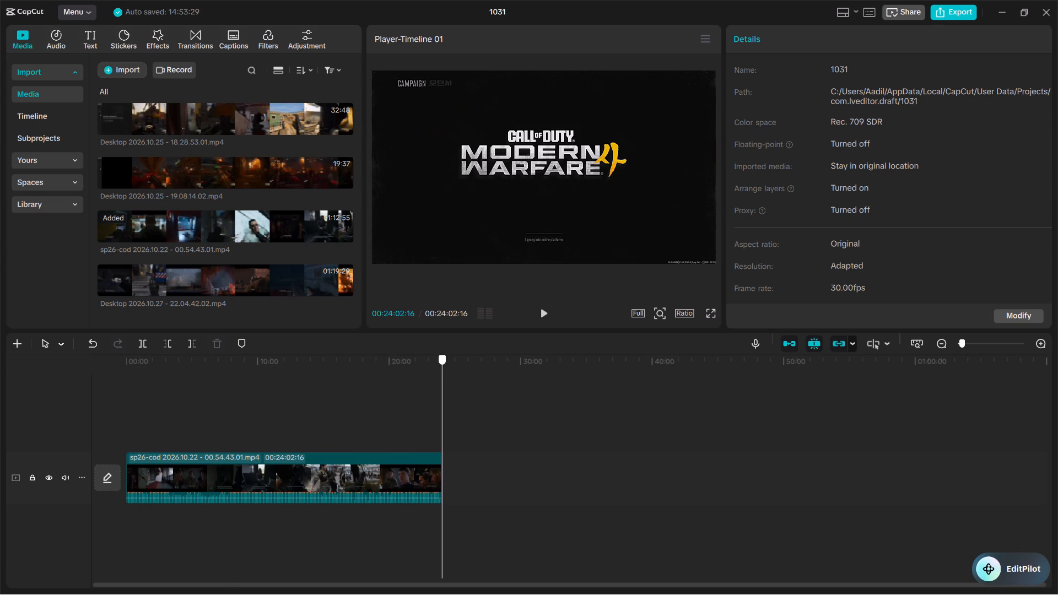
{"action": "left_click_drag", "start_coordinate": [439, 360], "coordinate": [333, 360]}
{"action": "left_click_drag", "start_coordinate": [241, 363], "coordinate": [83, 363]}
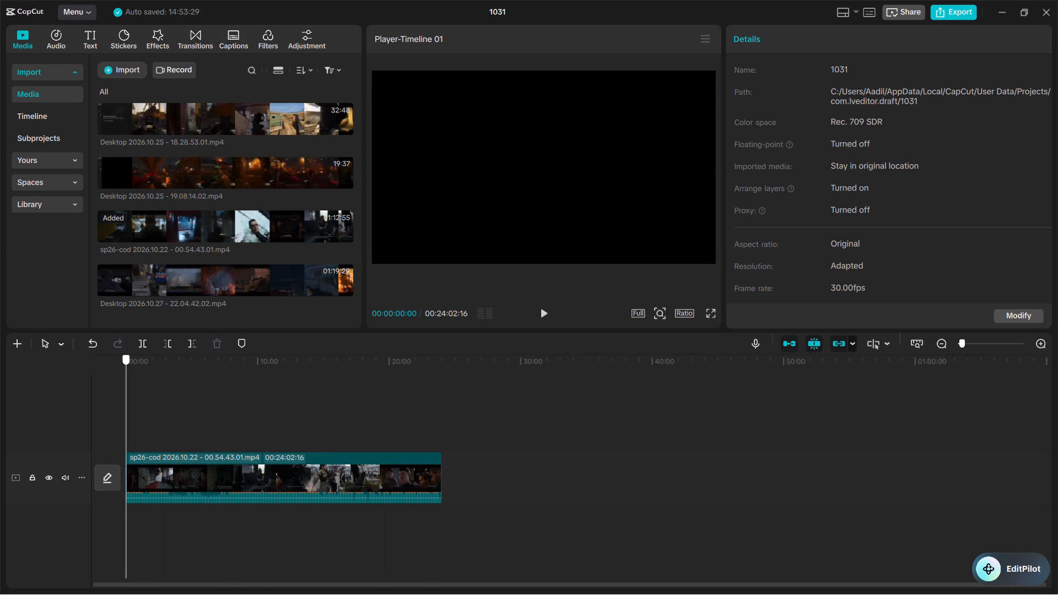
{"action": "left_click_drag", "start_coordinate": [83, 363], "coordinate": [77, 363]}
{"action": "key", "text": "alt+Tab"}
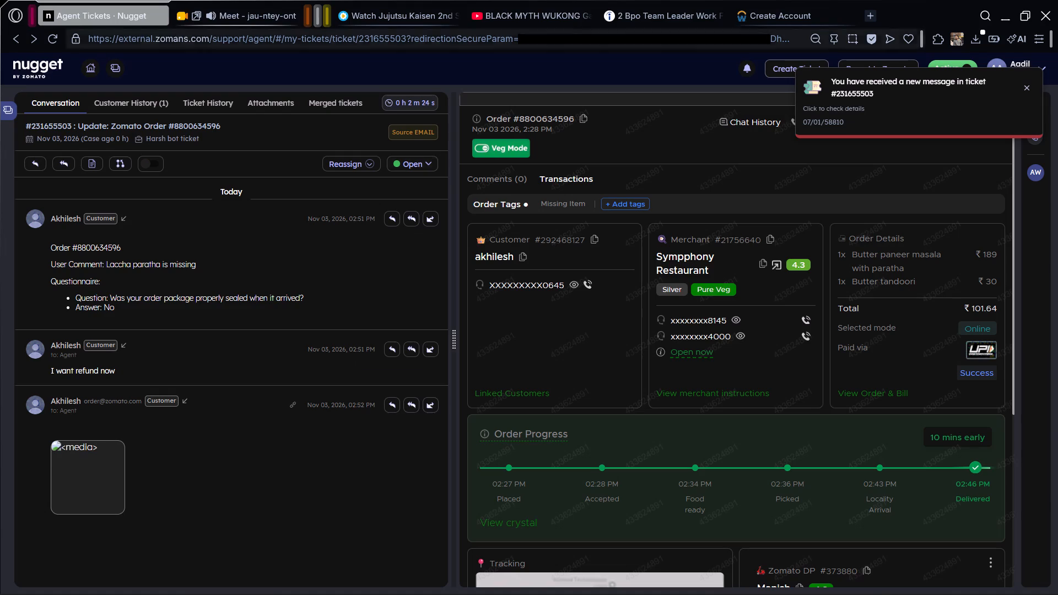
{"action": "left_click", "coordinate": [1023, 87]}
{"action": "left_click", "coordinate": [163, 0]}
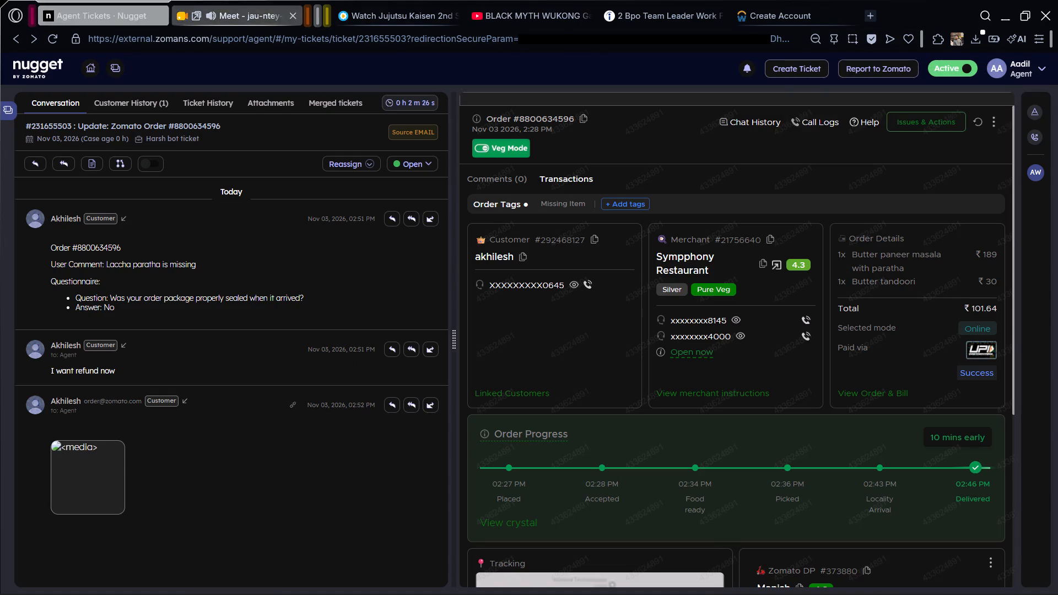
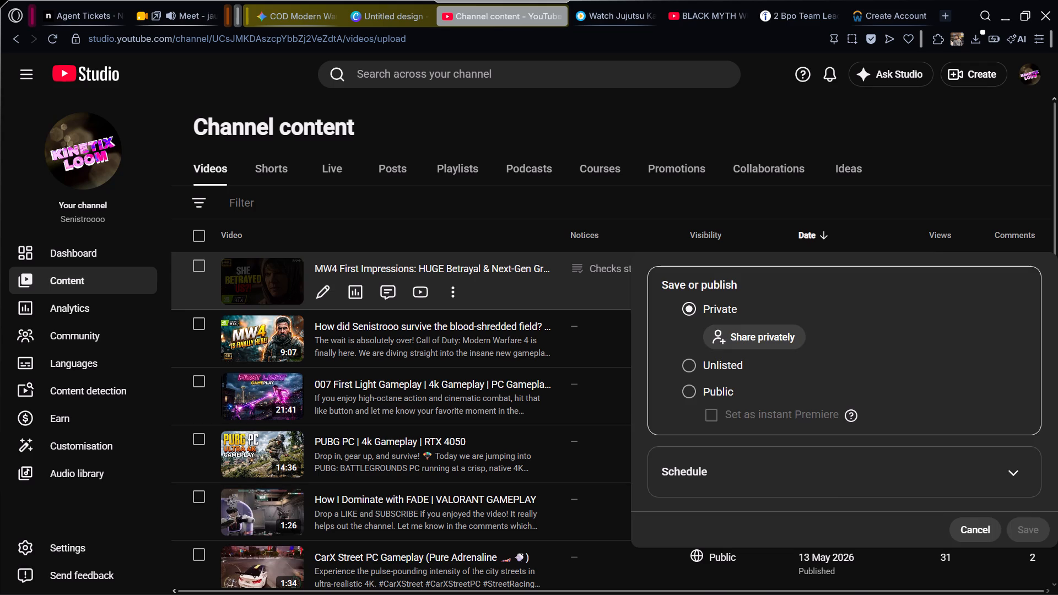
{"action": "left_click", "coordinate": [65, 0]}
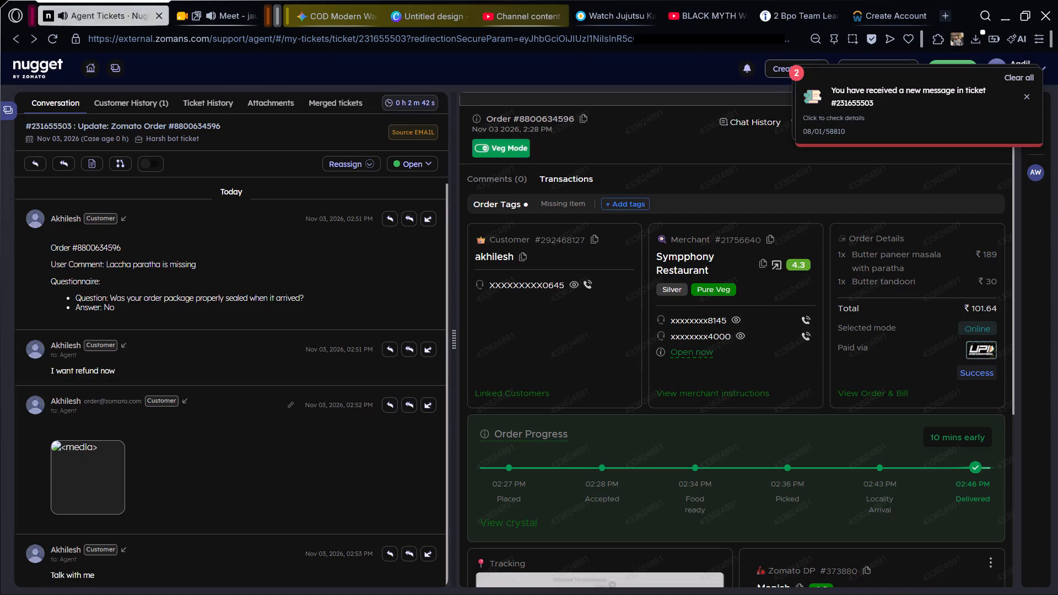
{"action": "scroll", "coordinate": [200, 345], "scroll_direction": "down", "scroll_amount": 1}
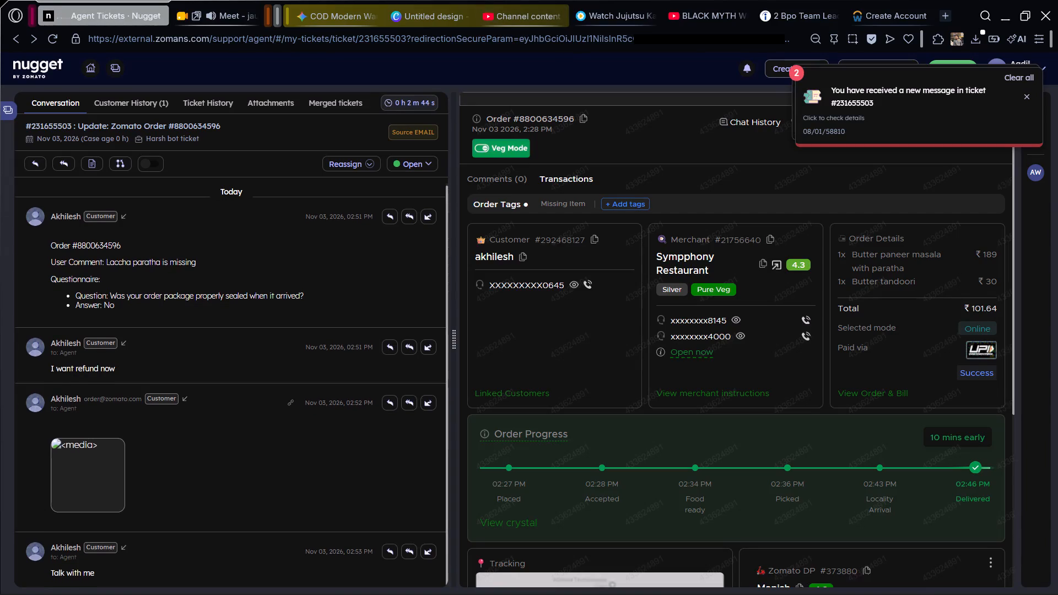
{"action": "left_click", "coordinate": [1022, 75]}
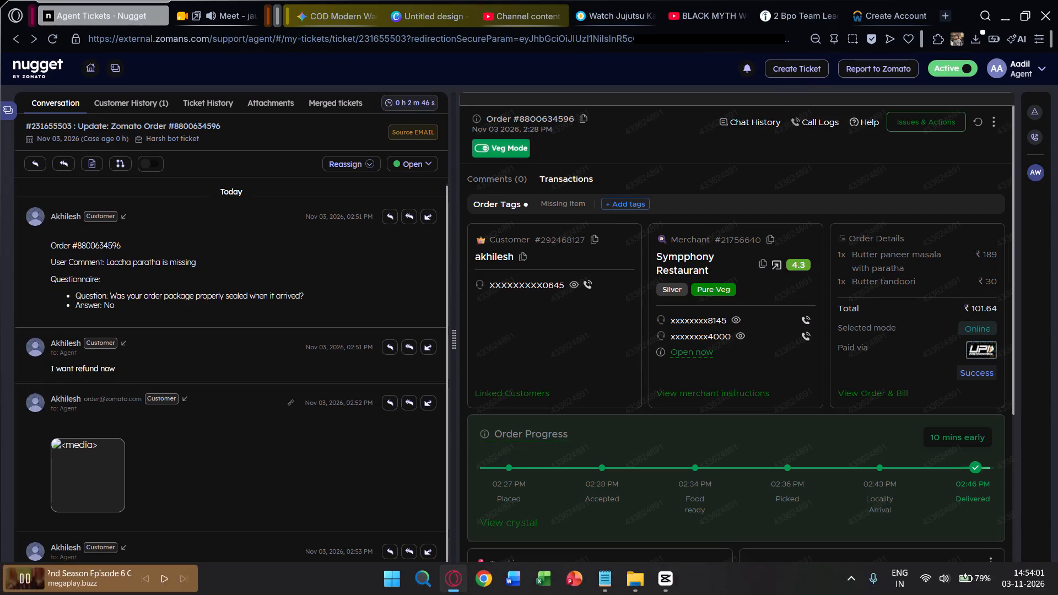
{"action": "left_click", "coordinate": [587, 283]}
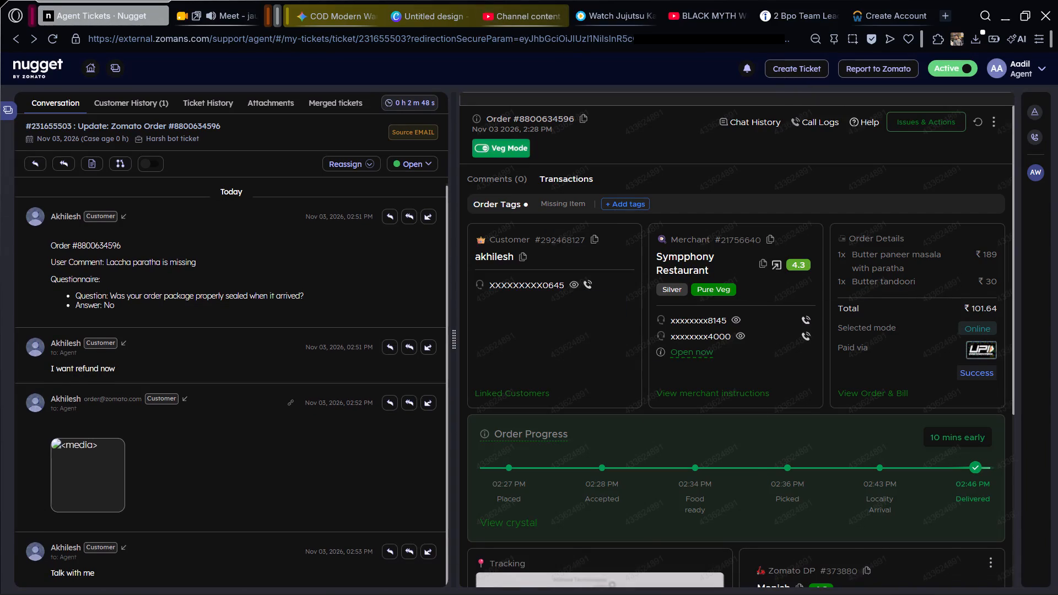
{"action": "left_click", "coordinate": [981, 262]}
{"action": "scroll", "coordinate": [910, 272], "scroll_direction": "down", "scroll_amount": 5}
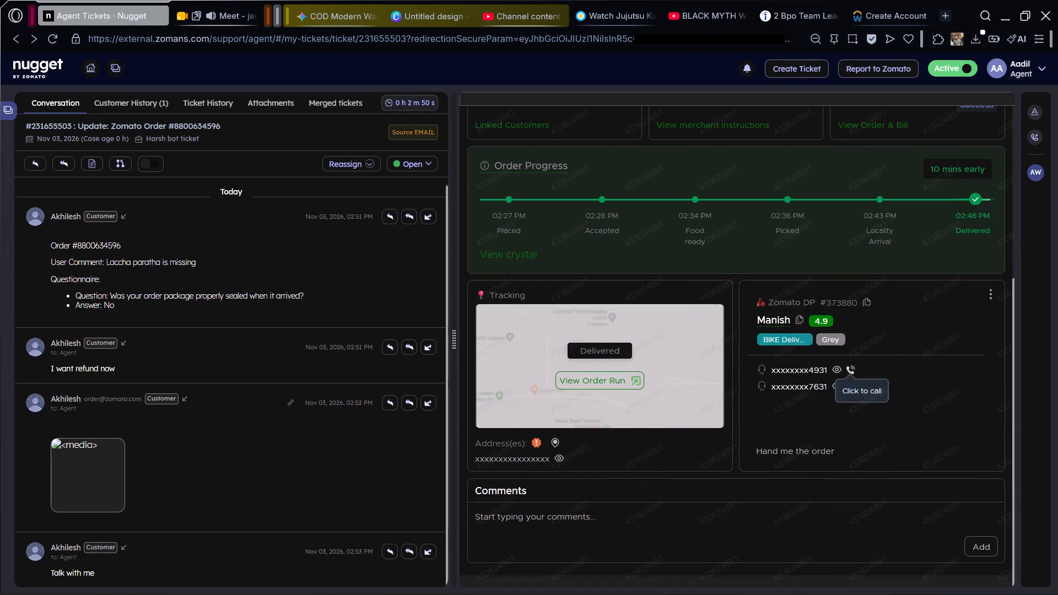
{"action": "left_click", "coordinate": [853, 369]}
{"action": "left_click", "coordinate": [973, 402]}
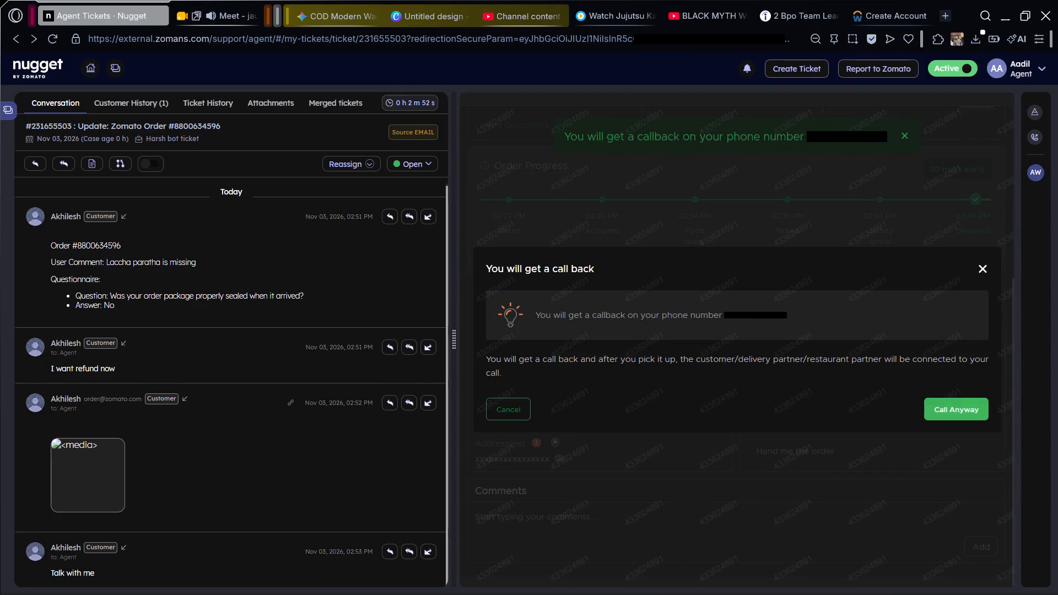
{"action": "scroll", "coordinate": [242, 473], "scroll_direction": "up", "scroll_amount": 1}
{"action": "scroll", "coordinate": [242, 473], "scroll_direction": "down", "scroll_amount": 1}
{"action": "scroll", "coordinate": [242, 473], "scroll_direction": "up", "scroll_amount": 3}
{"action": "scroll", "coordinate": [782, 466], "scroll_direction": "up", "scroll_amount": 1}
{"action": "scroll", "coordinate": [782, 466], "scroll_direction": "down", "scroll_amount": 2}
{"action": "scroll", "coordinate": [782, 466], "scroll_direction": "up", "scroll_amount": 1}
{"action": "scroll", "coordinate": [782, 466], "scroll_direction": "down", "scroll_amount": 2}
{"action": "scroll", "coordinate": [782, 466], "scroll_direction": "up", "scroll_amount": 4}
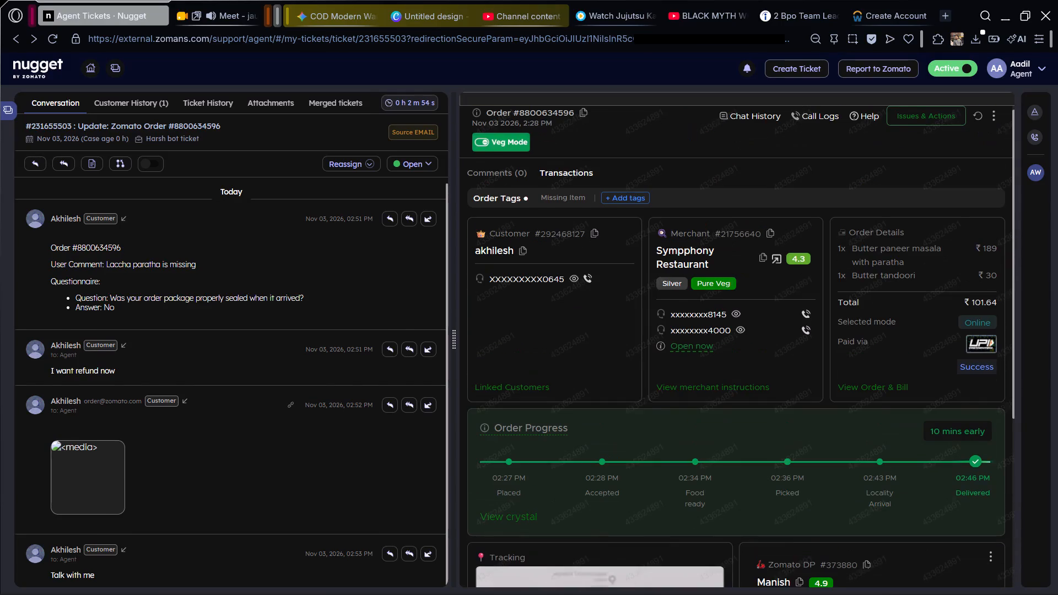
{"action": "left_click", "coordinate": [886, 399]}
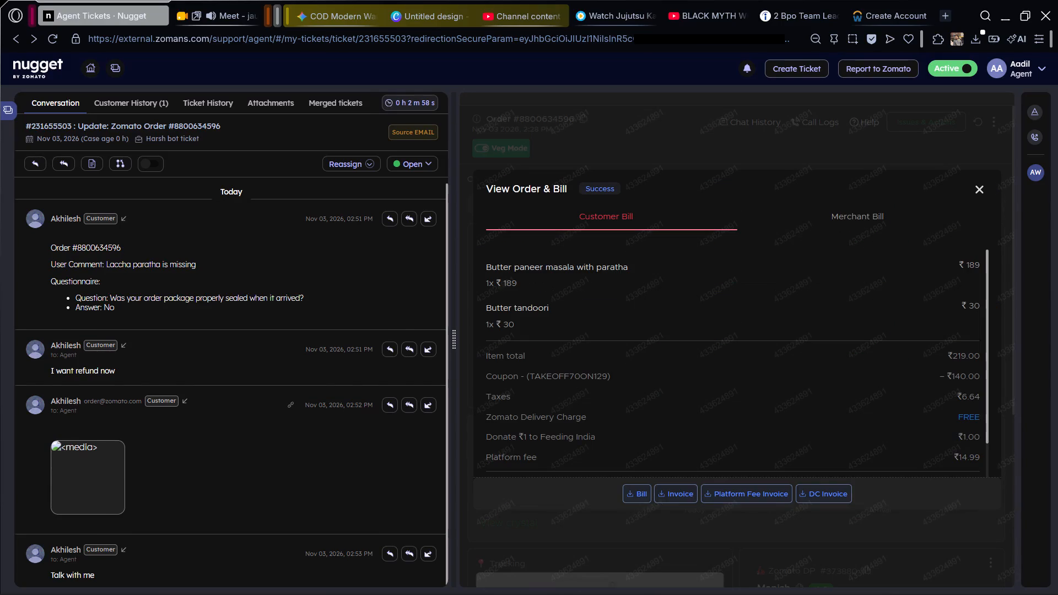
{"action": "left_click", "coordinate": [979, 185]}
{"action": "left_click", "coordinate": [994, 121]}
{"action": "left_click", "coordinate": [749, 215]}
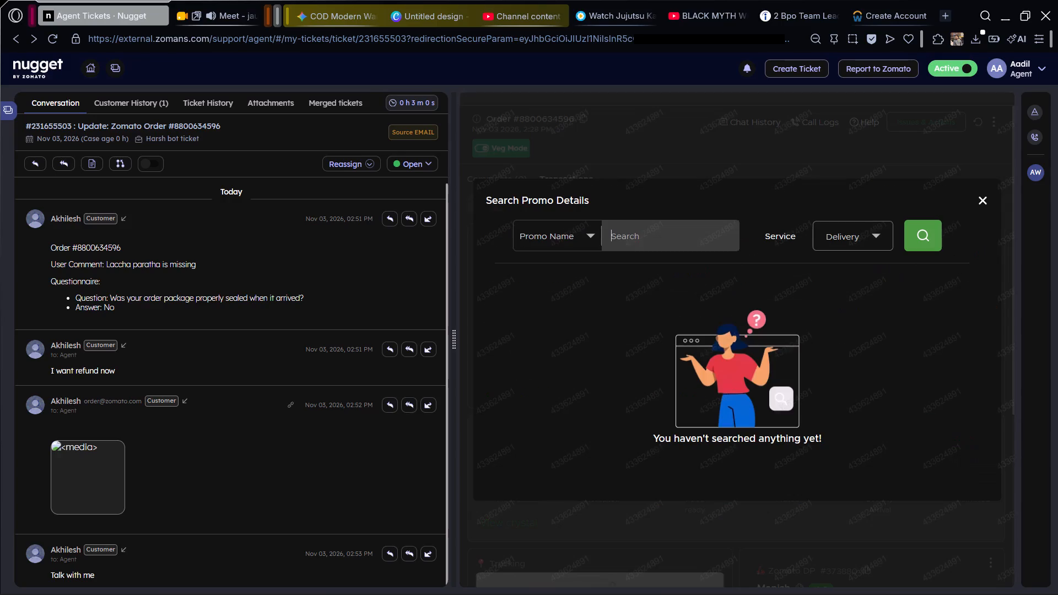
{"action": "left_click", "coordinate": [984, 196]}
Open the order's O2 chat history and examine the customer's conversation with Zia about the missing item.
{"action": "left_click", "coordinate": [987, 131]}
{"action": "left_click", "coordinate": [997, 117]}
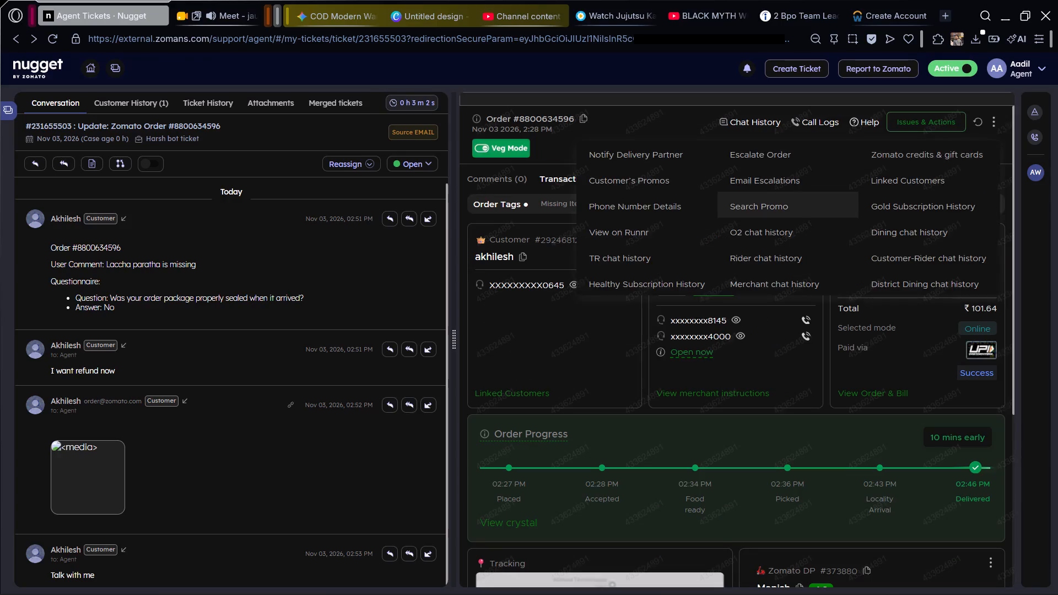
{"action": "left_click", "coordinate": [828, 229]}
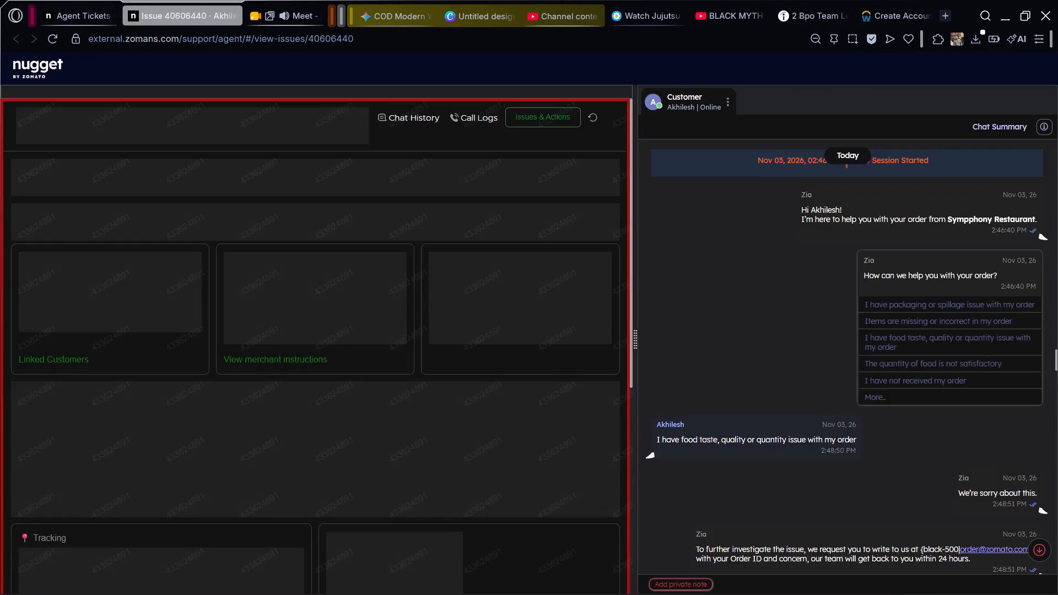
{"action": "scroll", "coordinate": [823, 228], "scroll_direction": "down", "scroll_amount": 12}
{"action": "scroll", "coordinate": [800, 255], "scroll_direction": "up", "scroll_amount": 1}
{"action": "scroll", "coordinate": [800, 255], "scroll_direction": "down", "scroll_amount": 4}
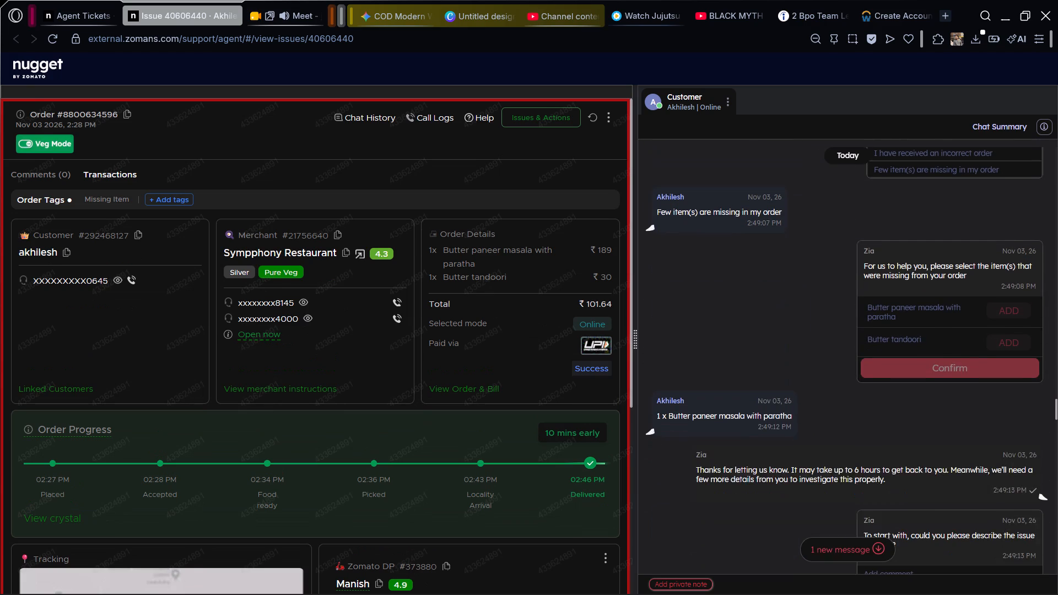
{"action": "scroll", "coordinate": [801, 257], "scroll_direction": "down", "scroll_amount": 2}
{"action": "left_click", "coordinate": [1026, 83]}
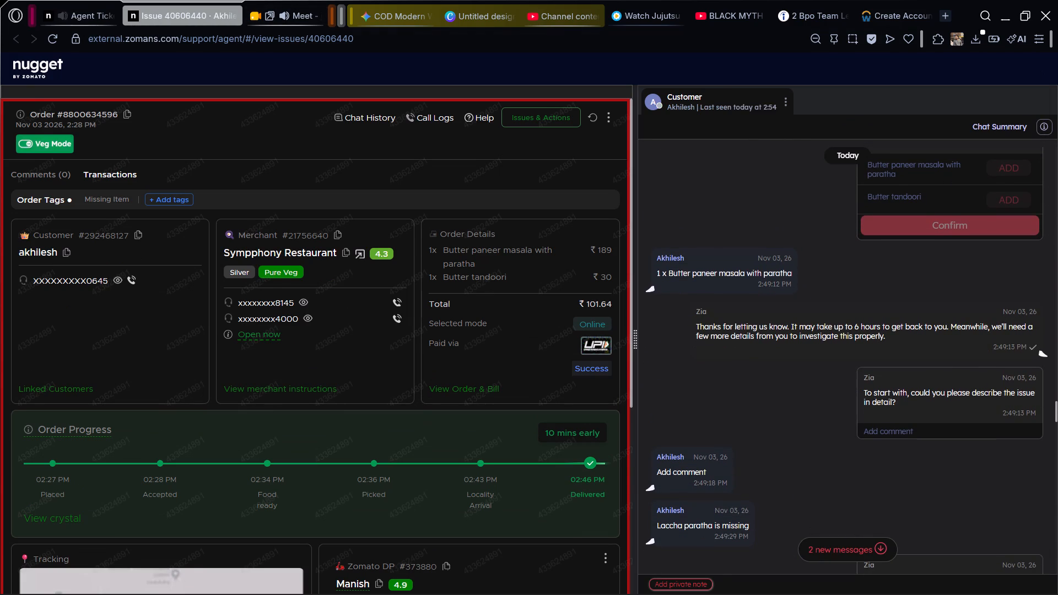
Collapse the browser tab group containing the Gemini, Canva and YouTube Studio pages.
{"action": "left_click", "coordinate": [351, 12]}
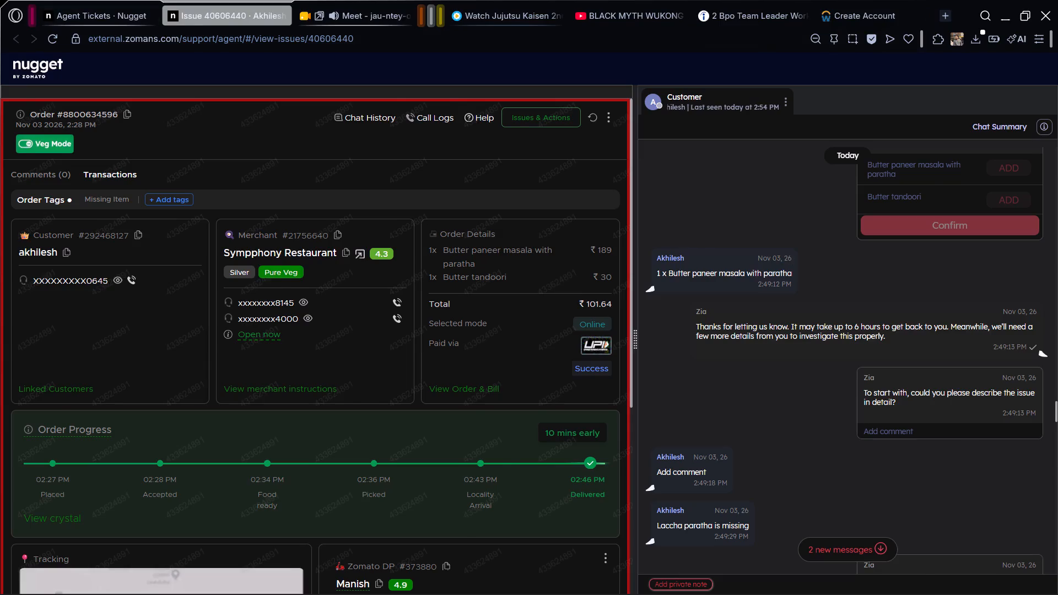
{"action": "left_click", "coordinate": [89, 0]}
{"action": "scroll", "coordinate": [106, 331], "scroll_direction": "down", "scroll_amount": 5}
{"action": "left_click", "coordinate": [215, 0]}
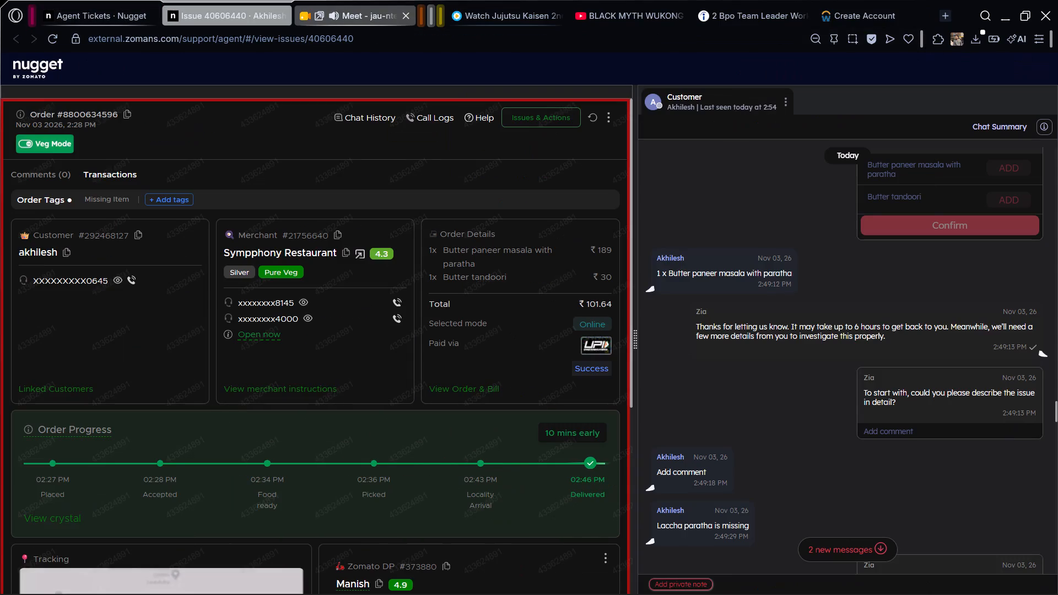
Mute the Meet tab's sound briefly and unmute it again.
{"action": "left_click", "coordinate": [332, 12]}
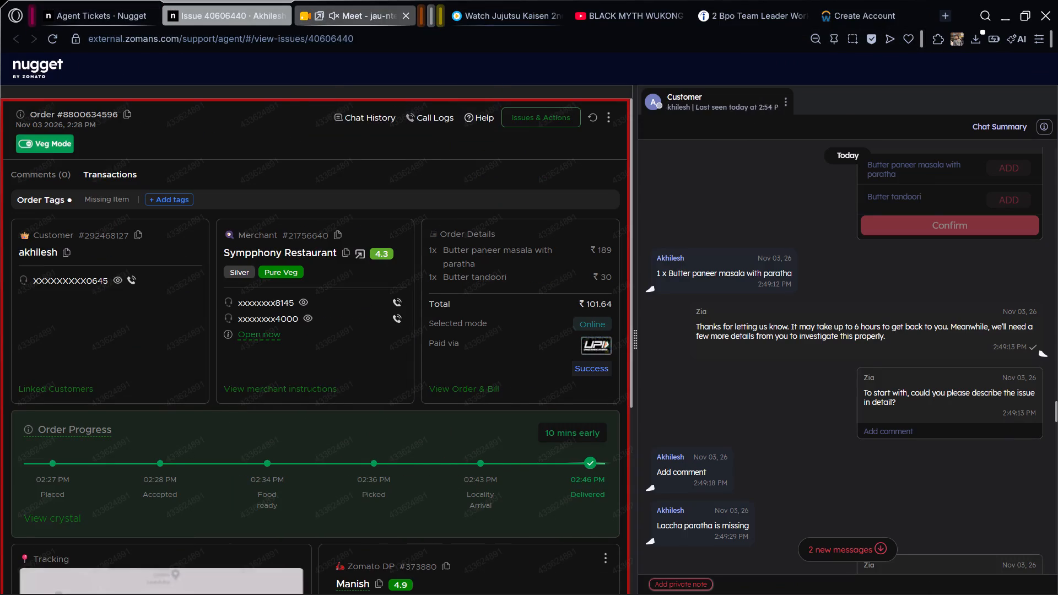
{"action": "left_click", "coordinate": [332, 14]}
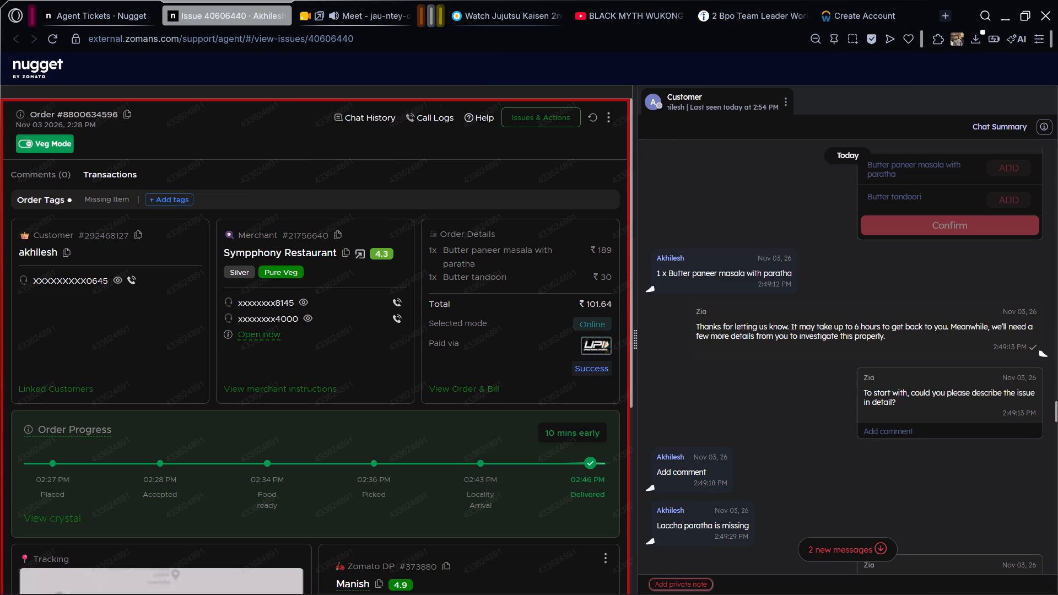
{"action": "left_click", "coordinate": [140, 0]}
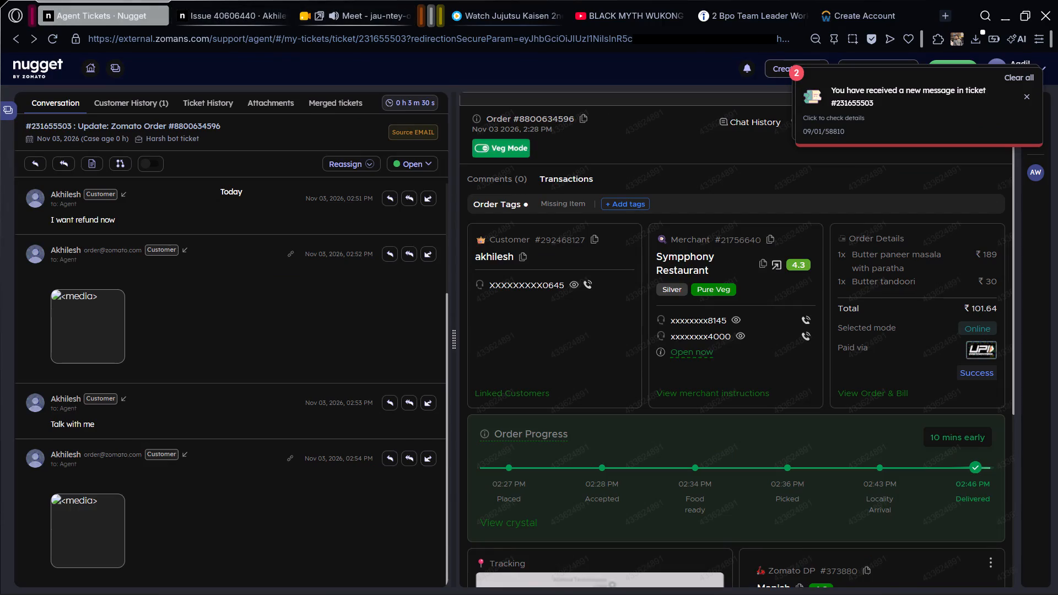
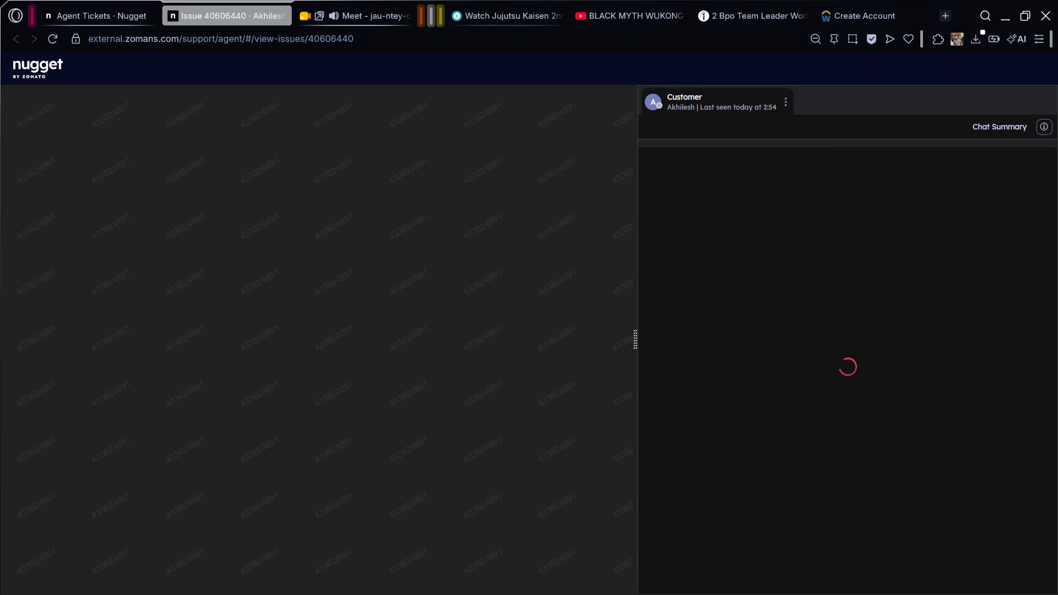
{"action": "scroll", "coordinate": [809, 360], "scroll_direction": "down", "scroll_amount": 11}
{"action": "scroll", "coordinate": [809, 360], "scroll_direction": "up", "scroll_amount": 1}
{"action": "scroll", "coordinate": [809, 360], "scroll_direction": "down", "scroll_amount": 5}
{"action": "scroll", "coordinate": [751, 358], "scroll_direction": "down", "scroll_amount": 2}
{"action": "scroll", "coordinate": [751, 358], "scroll_direction": "up", "scroll_amount": 1}
{"action": "scroll", "coordinate": [751, 358], "scroll_direction": "down", "scroll_amount": 10}
{"action": "scroll", "coordinate": [751, 358], "scroll_direction": "up", "scroll_amount": 2}
{"action": "scroll", "coordinate": [751, 358], "scroll_direction": "down", "scroll_amount": 5}
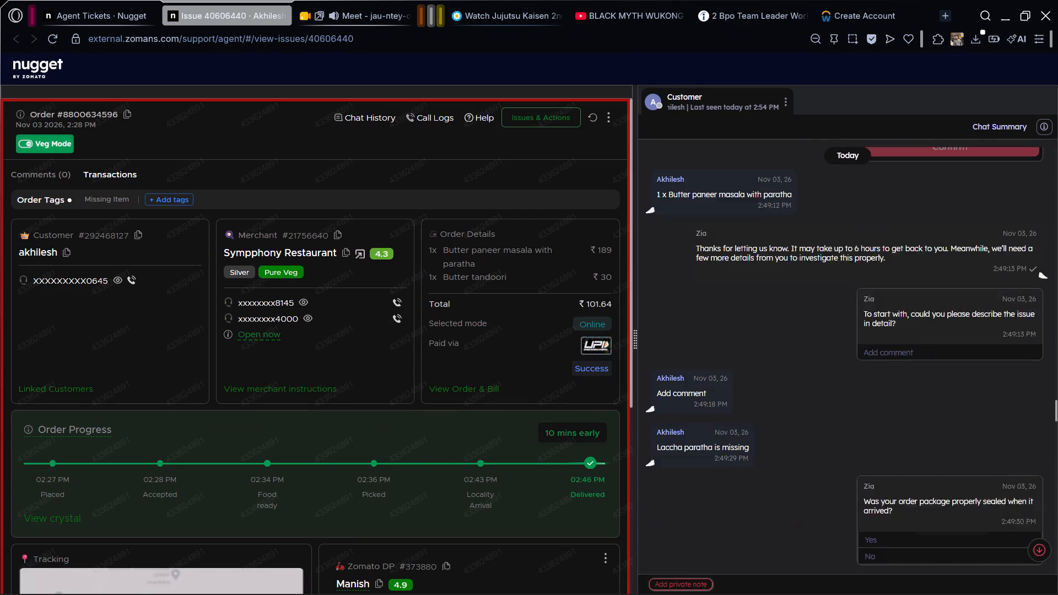
{"action": "scroll", "coordinate": [751, 358], "scroll_direction": "down", "scroll_amount": 13}
{"action": "scroll", "coordinate": [836, 337], "scroll_direction": "up", "scroll_amount": 1}
{"action": "scroll", "coordinate": [836, 337], "scroll_direction": "down", "scroll_amount": 1}
{"action": "scroll", "coordinate": [836, 337], "scroll_direction": "up", "scroll_amount": 2}
{"action": "scroll", "coordinate": [836, 337], "scroll_direction": "down", "scroll_amount": 2}
{"action": "scroll", "coordinate": [836, 337], "scroll_direction": "up", "scroll_amount": 3}
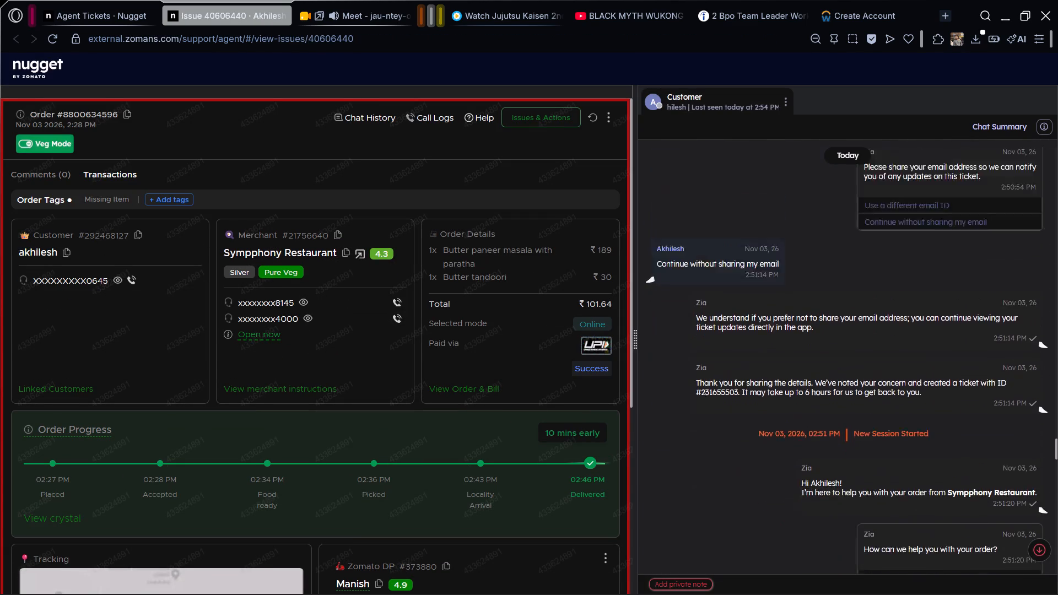
{"action": "scroll", "coordinate": [836, 337], "scroll_direction": "up", "scroll_amount": 2}
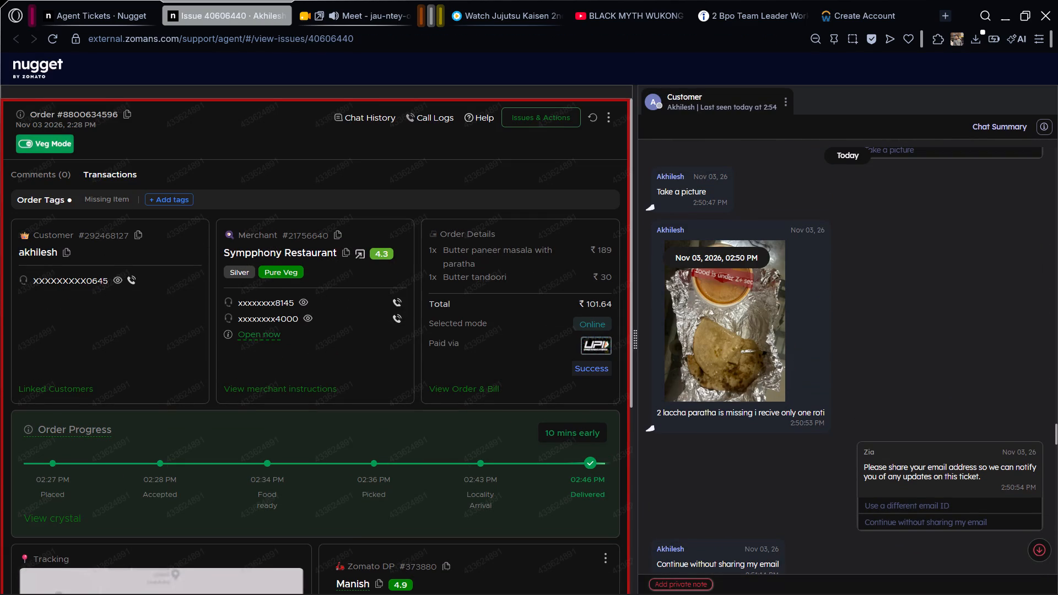
{"action": "scroll", "coordinate": [838, 322], "scroll_direction": "down", "scroll_amount": 4}
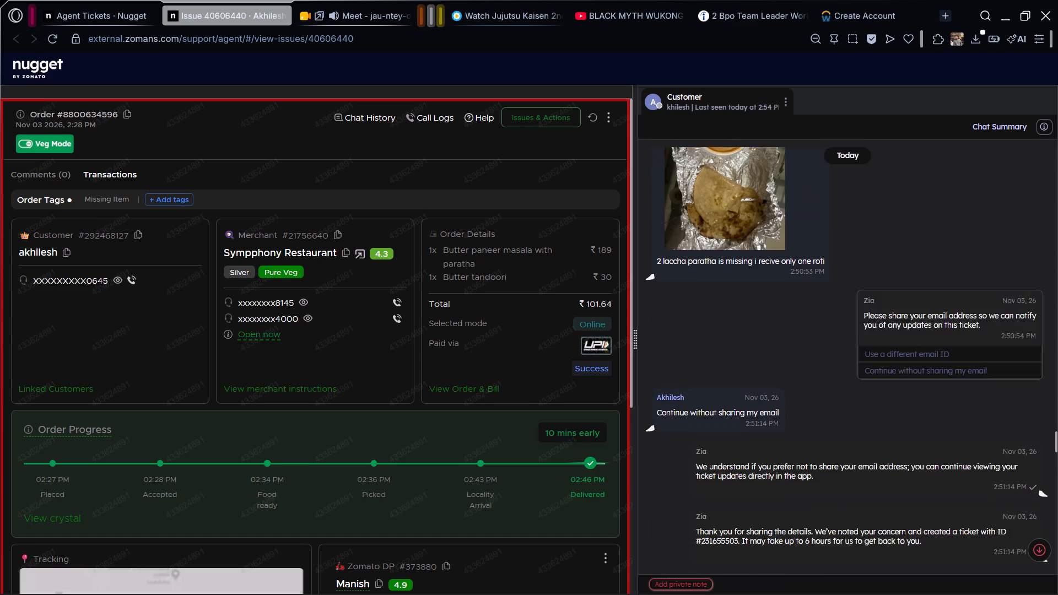
{"action": "scroll", "coordinate": [838, 322], "scroll_direction": "down", "scroll_amount": 11}
{"action": "scroll", "coordinate": [838, 322], "scroll_direction": "up", "scroll_amount": 1}
{"action": "scroll", "coordinate": [838, 322], "scroll_direction": "down", "scroll_amount": 5}
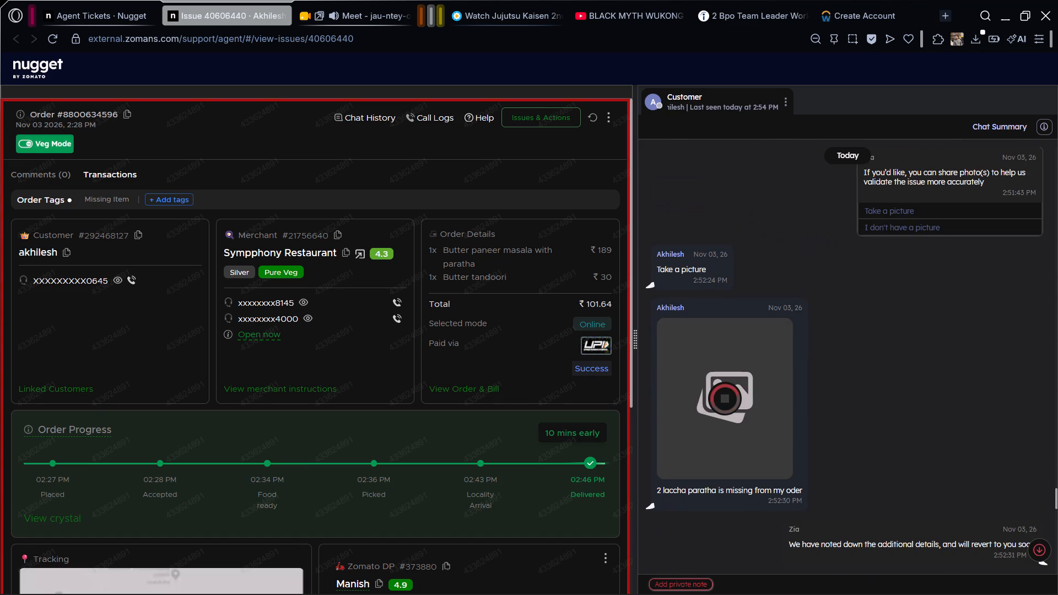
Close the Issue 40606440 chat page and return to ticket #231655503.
{"action": "left_click", "coordinate": [281, 14]}
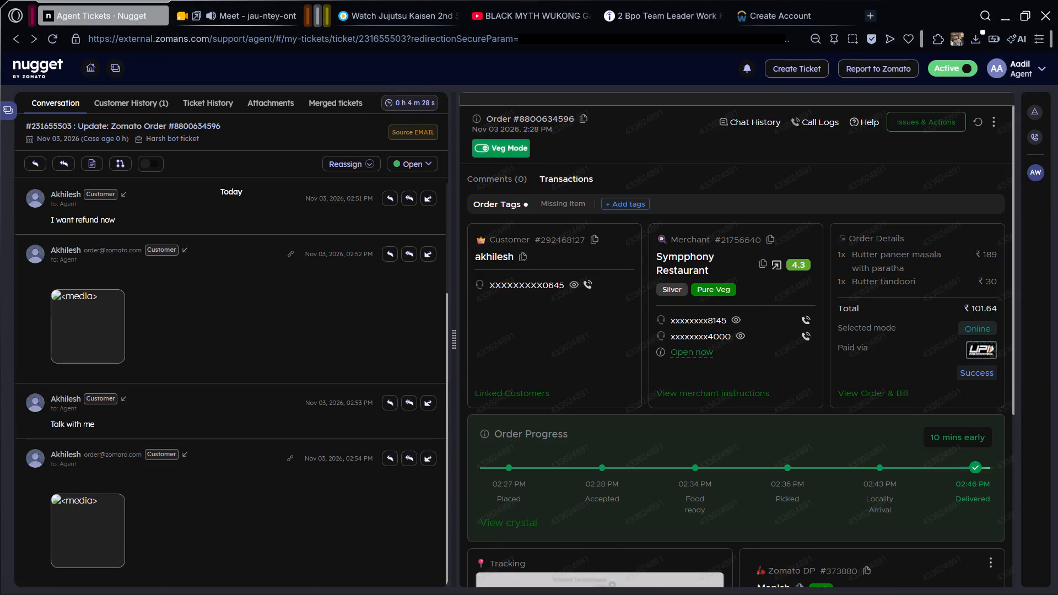
Place a callback-connected call to the order's delivery partner using the second phone number listed in the delivery partner details.
{"action": "scroll", "coordinate": [838, 284], "scroll_direction": "down", "scroll_amount": 2}
{"action": "scroll", "coordinate": [839, 284], "scroll_direction": "up", "scroll_amount": 1}
{"action": "scroll", "coordinate": [839, 284], "scroll_direction": "down", "scroll_amount": 3}
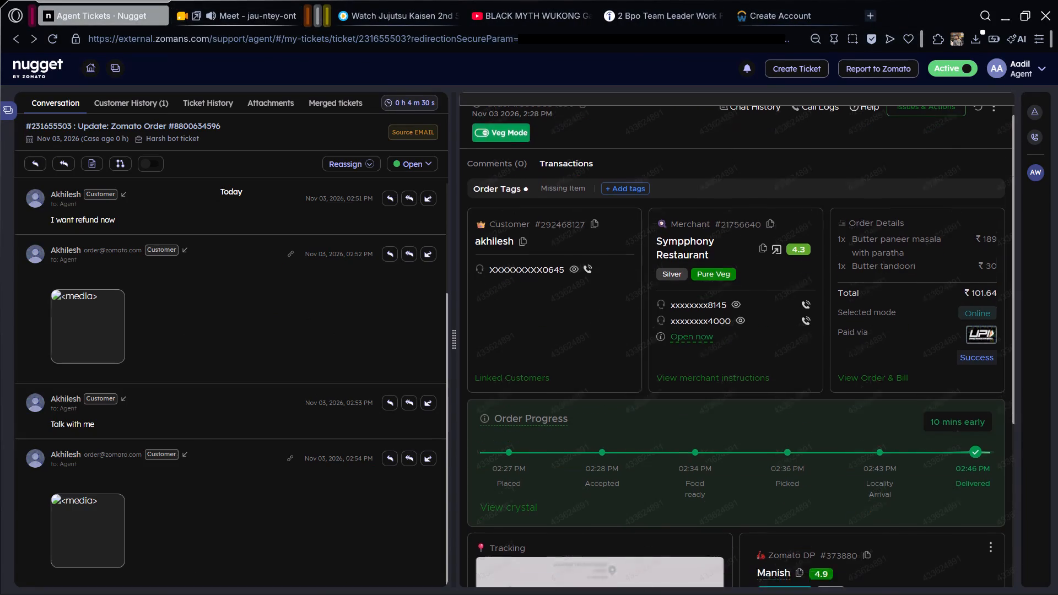
{"action": "left_click", "coordinate": [848, 370]}
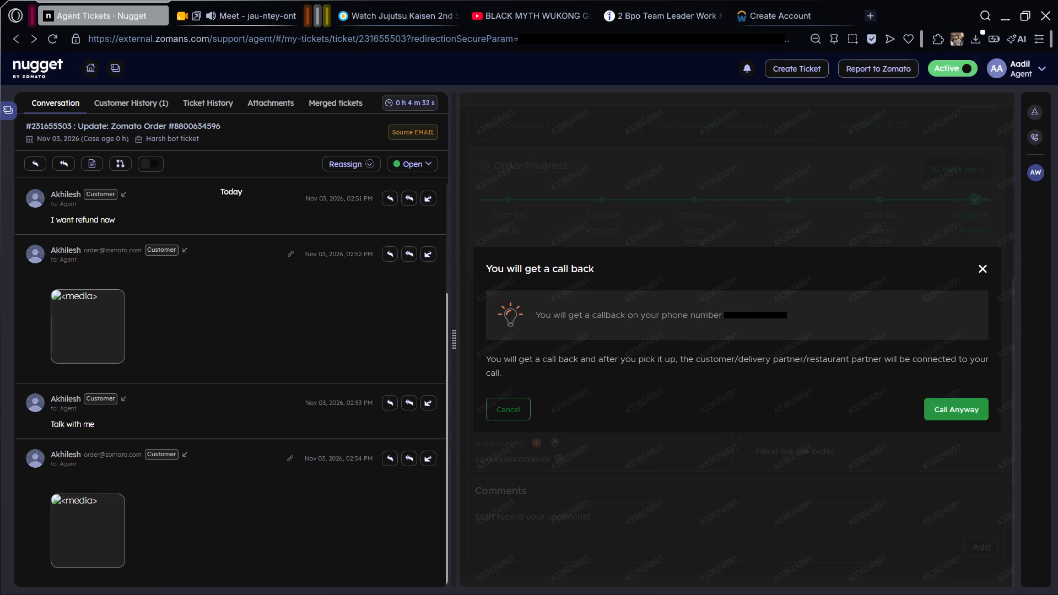
{"action": "left_click", "coordinate": [980, 272]}
{"action": "left_click", "coordinate": [852, 387]}
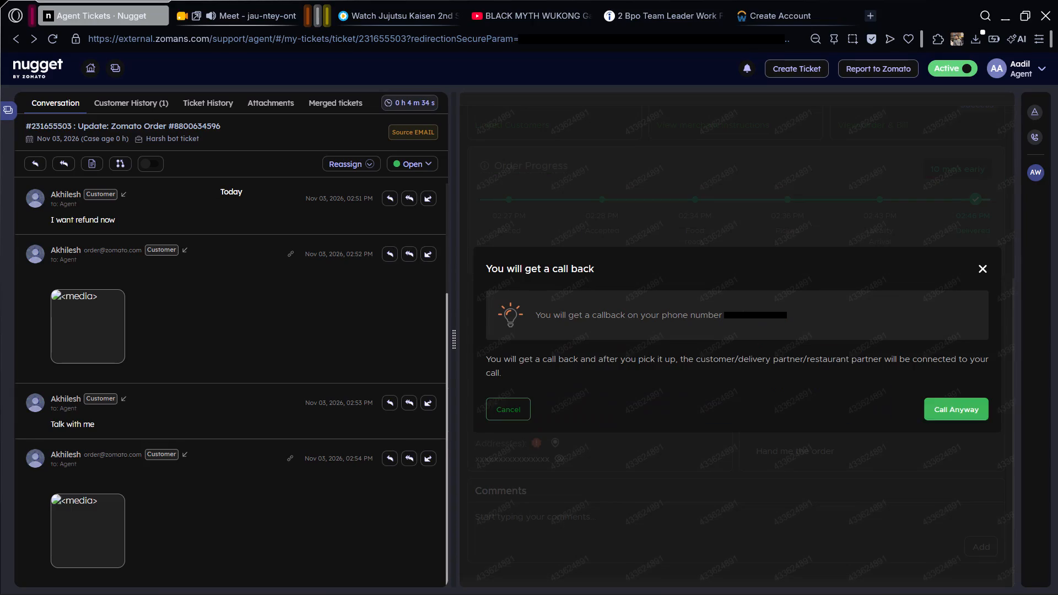
{"action": "left_click", "coordinate": [956, 407]}
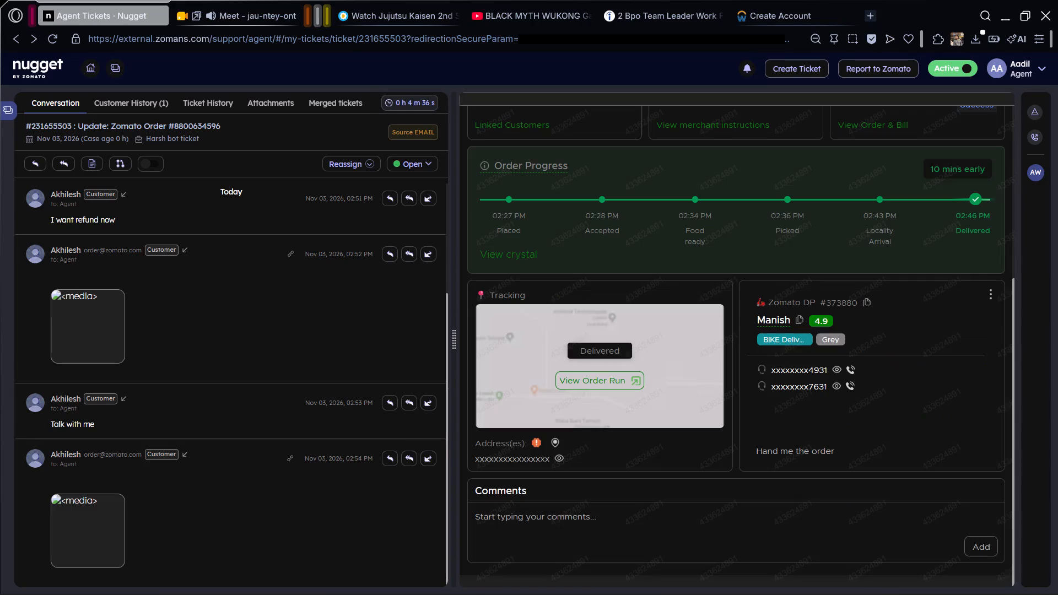
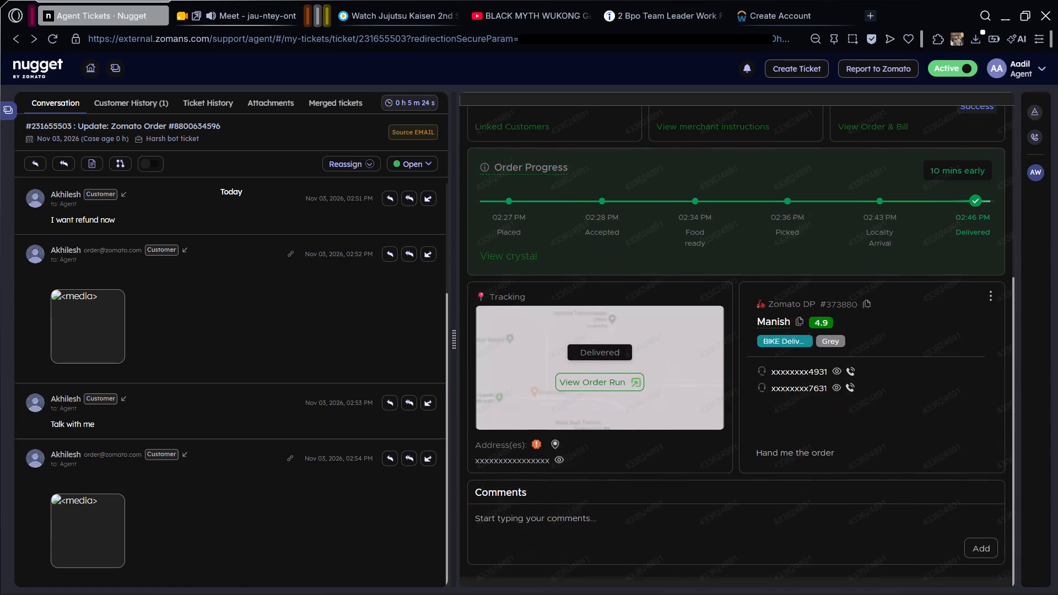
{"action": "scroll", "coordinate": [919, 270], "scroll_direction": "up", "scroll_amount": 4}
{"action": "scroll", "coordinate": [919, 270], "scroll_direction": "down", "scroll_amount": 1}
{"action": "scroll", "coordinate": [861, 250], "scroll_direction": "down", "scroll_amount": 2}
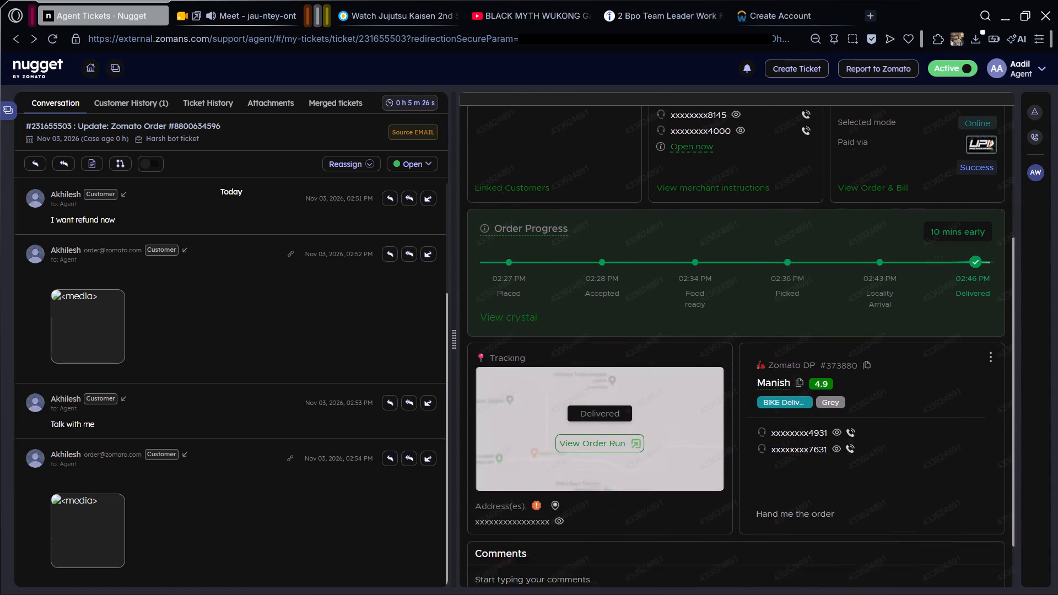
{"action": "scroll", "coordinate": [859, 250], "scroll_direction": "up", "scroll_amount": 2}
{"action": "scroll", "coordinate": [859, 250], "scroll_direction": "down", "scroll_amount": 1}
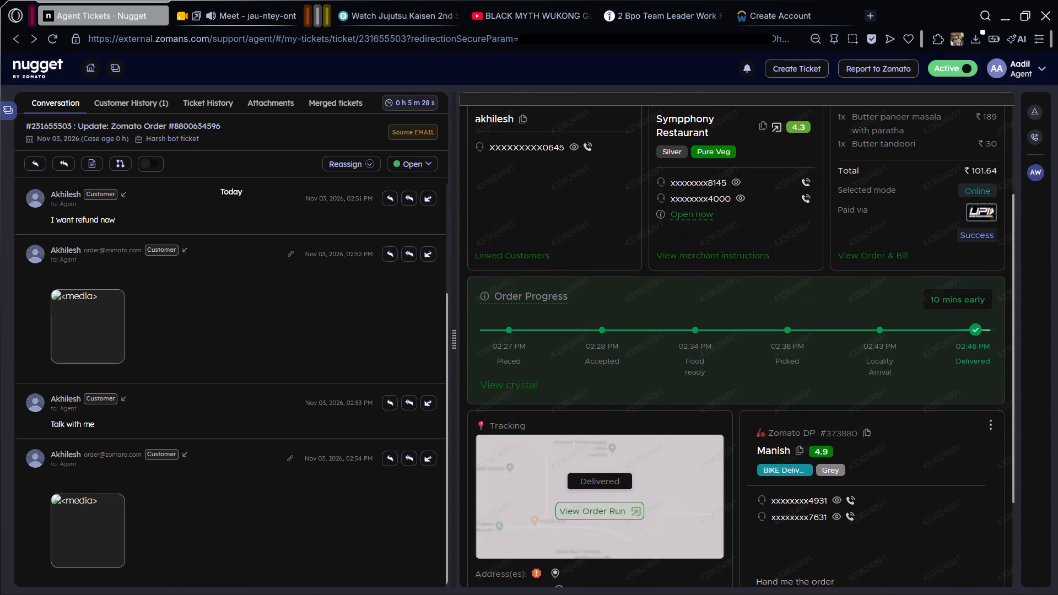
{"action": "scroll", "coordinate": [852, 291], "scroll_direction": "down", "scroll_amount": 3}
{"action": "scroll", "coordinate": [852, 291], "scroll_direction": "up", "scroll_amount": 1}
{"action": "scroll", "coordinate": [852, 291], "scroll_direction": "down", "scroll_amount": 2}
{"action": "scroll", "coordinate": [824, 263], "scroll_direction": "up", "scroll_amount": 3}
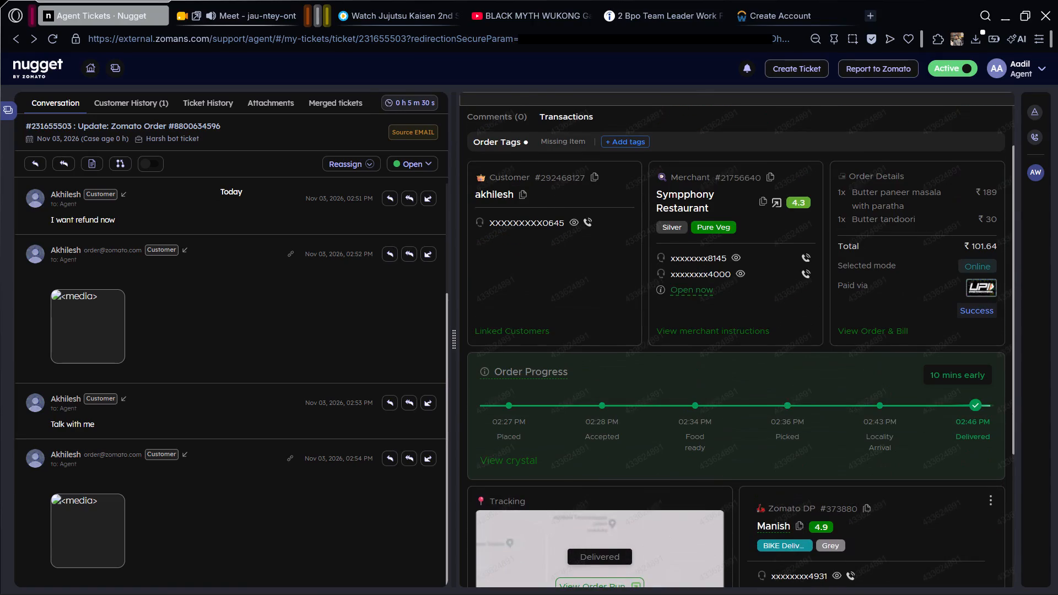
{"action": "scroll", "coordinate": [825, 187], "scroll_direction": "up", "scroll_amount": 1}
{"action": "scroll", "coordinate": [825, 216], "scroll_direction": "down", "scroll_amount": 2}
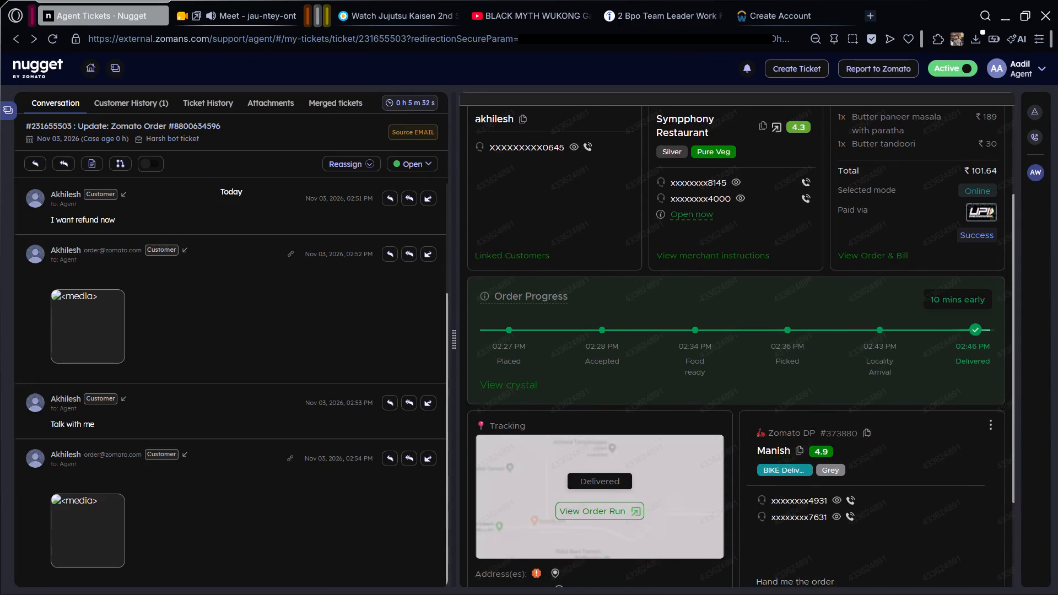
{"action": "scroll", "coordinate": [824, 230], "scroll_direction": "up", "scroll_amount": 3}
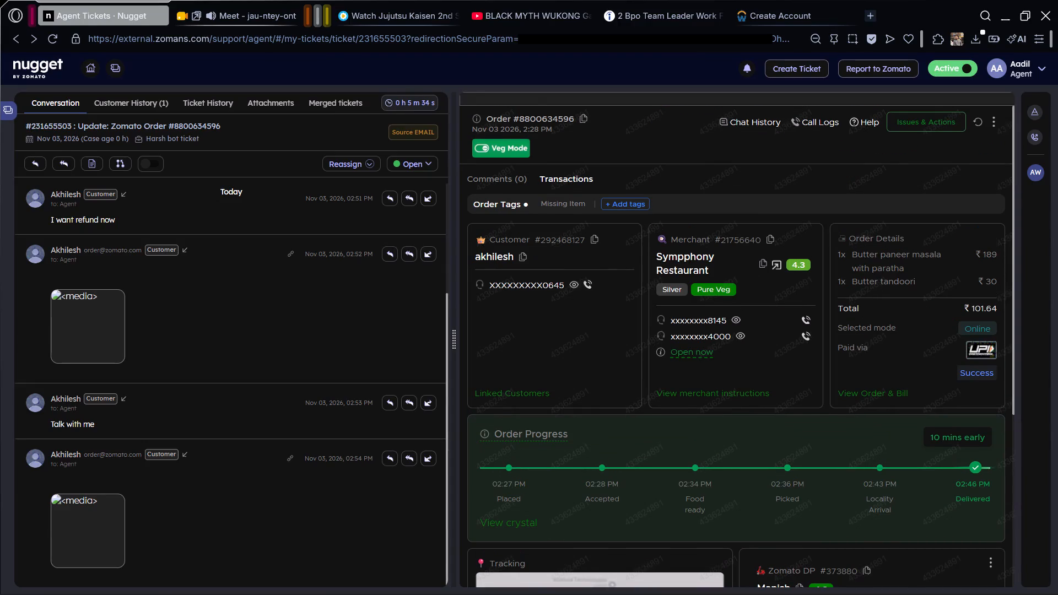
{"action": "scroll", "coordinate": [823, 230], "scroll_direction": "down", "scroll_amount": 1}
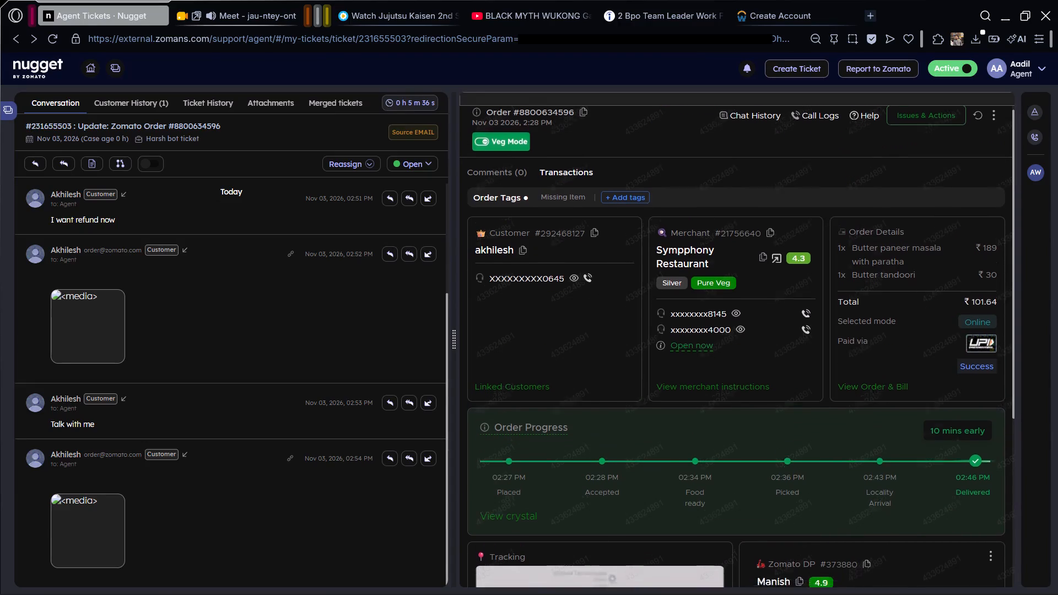
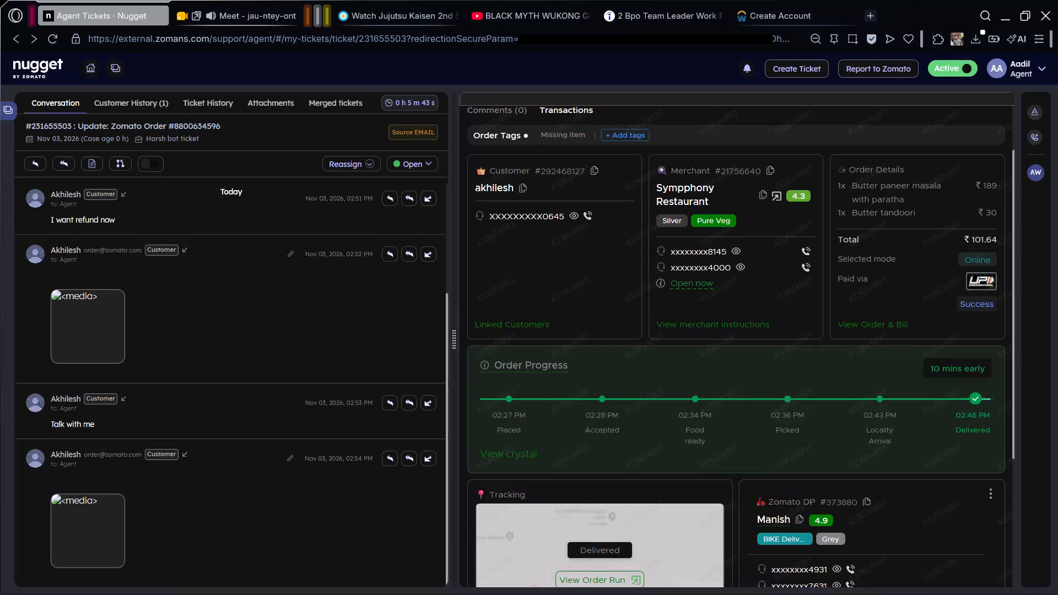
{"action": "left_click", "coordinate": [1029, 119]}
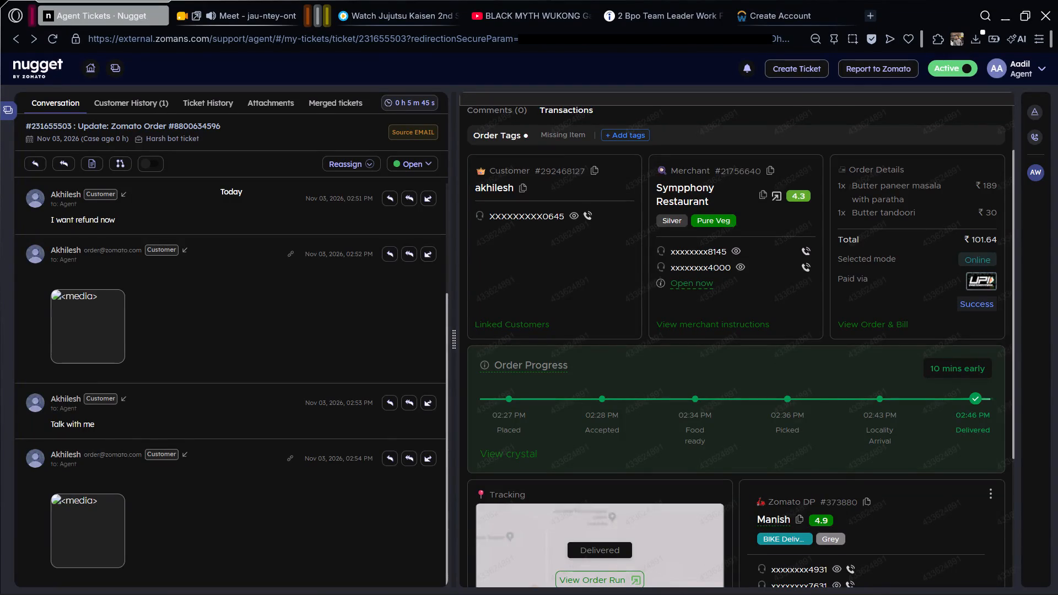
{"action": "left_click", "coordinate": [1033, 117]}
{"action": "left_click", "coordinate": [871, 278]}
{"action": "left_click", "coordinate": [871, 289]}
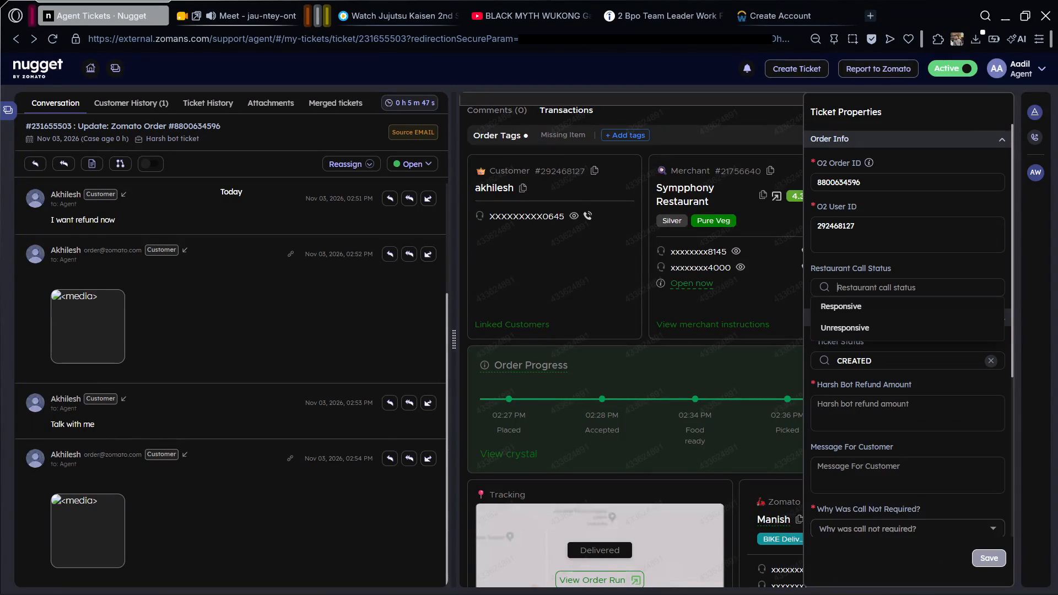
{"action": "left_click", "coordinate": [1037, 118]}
Request a callback call to the customer from the order's customer card.
{"action": "left_click", "coordinate": [576, 219]}
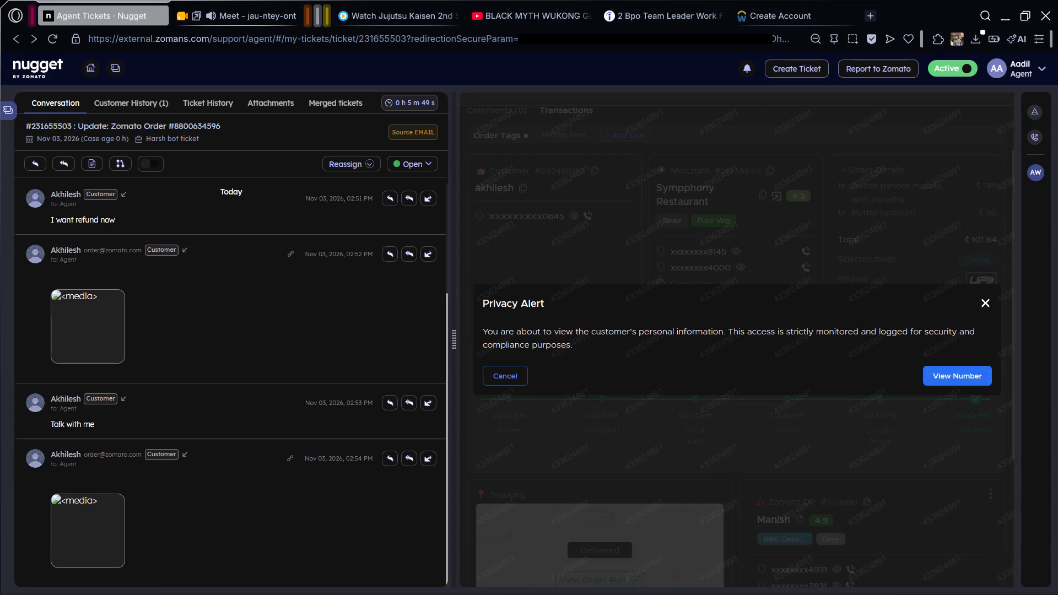
{"action": "left_click", "coordinate": [629, 221]}
{"action": "left_click", "coordinate": [593, 219]}
{"action": "left_click", "coordinate": [586, 218]}
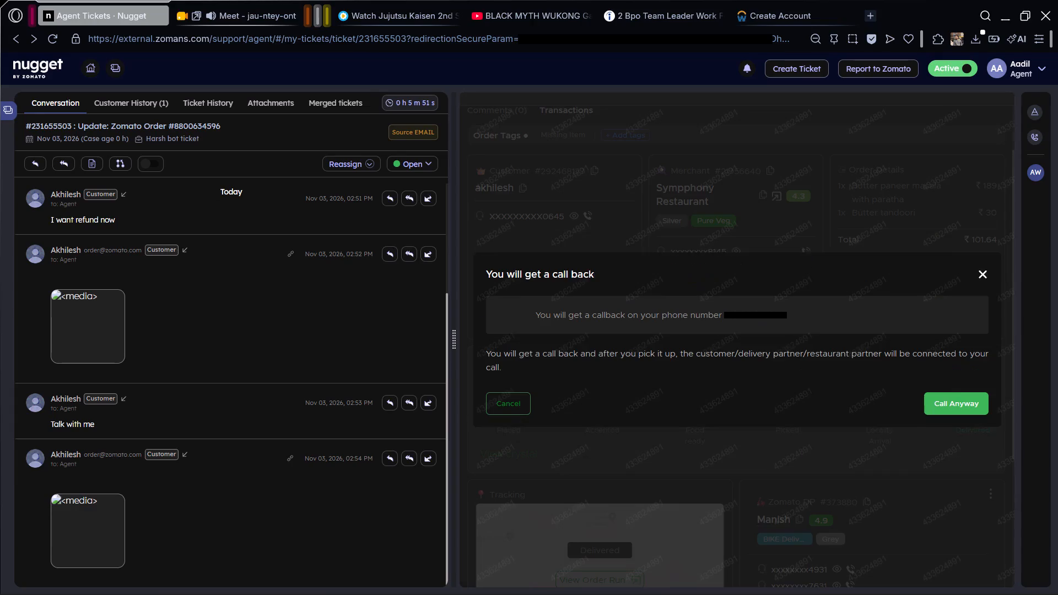
{"action": "left_click", "coordinate": [953, 395]}
{"action": "left_click", "coordinate": [957, 408]}
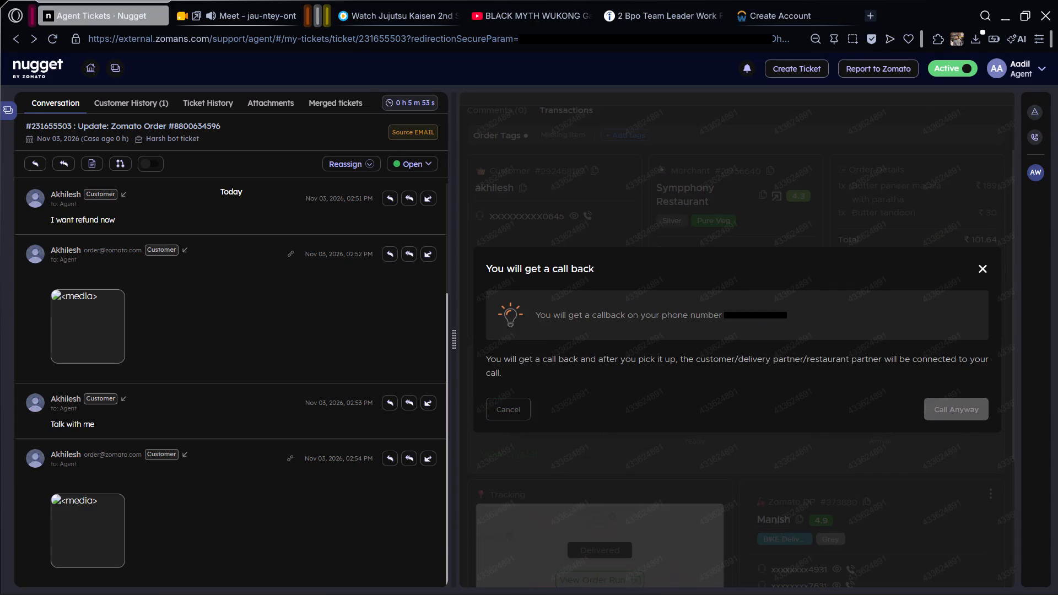
{"action": "left_click", "coordinate": [1041, 107]}
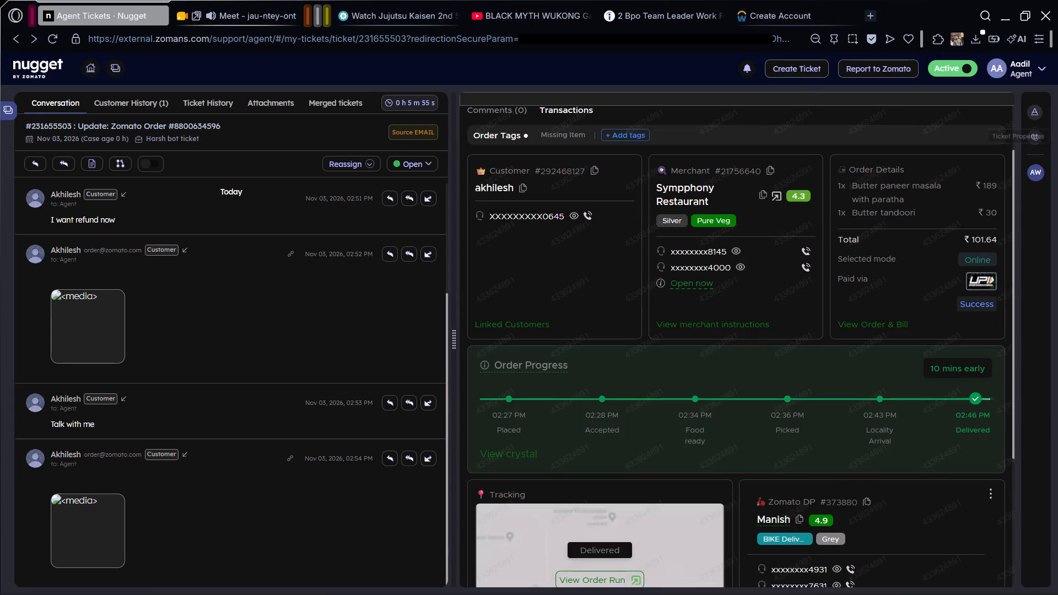
In the ticket properties, set Restaurant Call Status to Unresponsive, Ticket Status to REJECTED and Harsh Bot Refund Amount to 0.
{"action": "left_click", "coordinate": [1039, 117]}
{"action": "left_click", "coordinate": [904, 283]}
{"action": "left_click", "coordinate": [887, 328]}
{"action": "left_click", "coordinate": [879, 356]}
{"action": "left_click", "coordinate": [871, 416]}
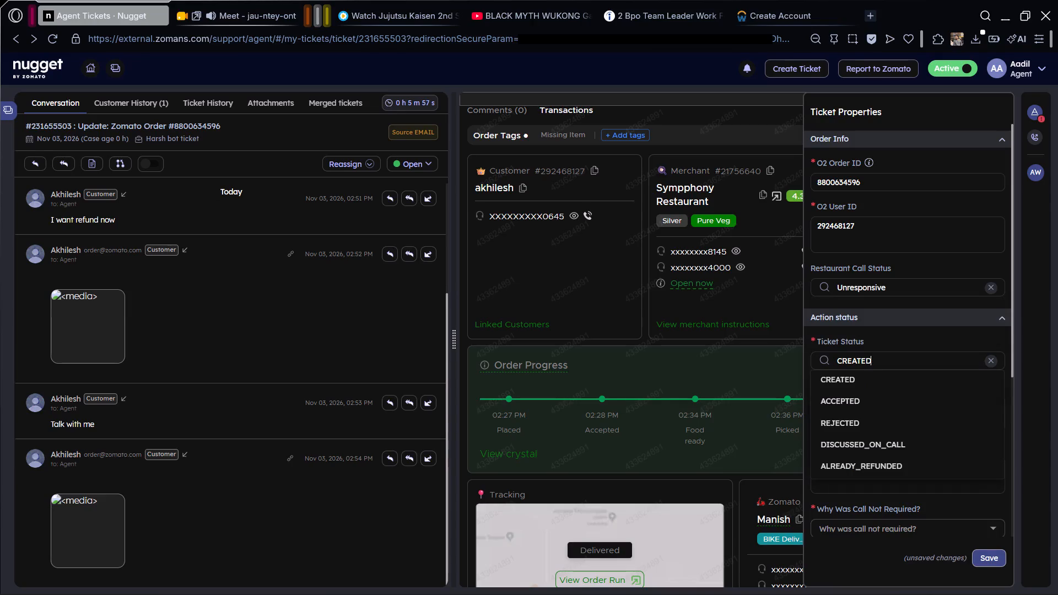
{"action": "left_click", "coordinate": [871, 416]}
{"action": "key", "text": "0"}
Choose one reason why the call was not required, set Are Properties Filled to Yes and save the ticket properties.
{"action": "scroll", "coordinate": [893, 359], "scroll_direction": "down", "scroll_amount": 5}
{"action": "left_click", "coordinate": [899, 268]}
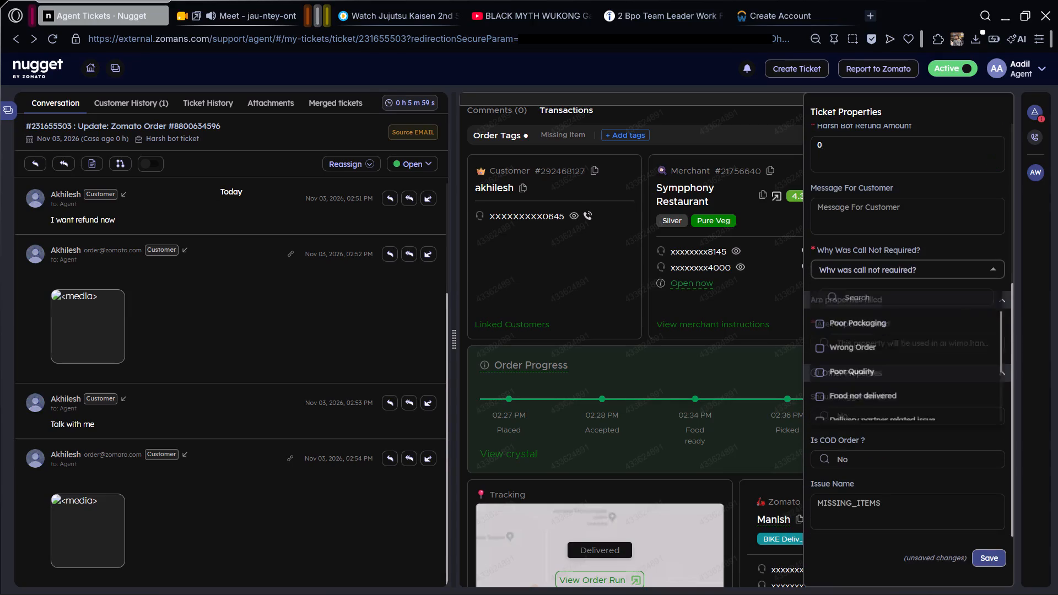
{"action": "scroll", "coordinate": [899, 312], "scroll_direction": "down", "scroll_amount": 5}
{"action": "left_click", "coordinate": [865, 408]}
{"action": "left_click", "coordinate": [863, 462]}
{"action": "left_click", "coordinate": [918, 341]}
{"action": "left_click", "coordinate": [886, 353]}
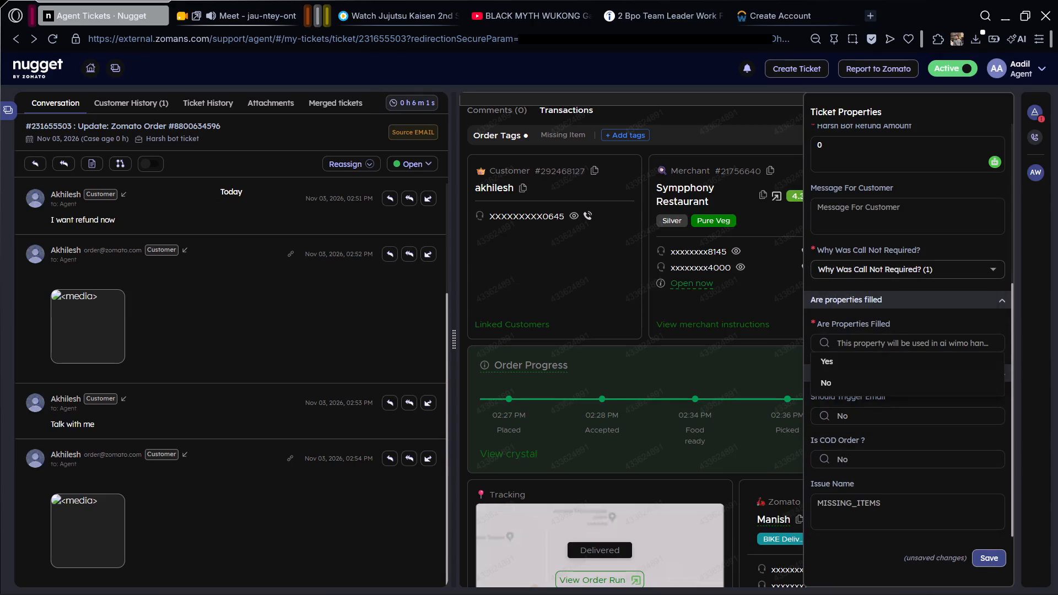
{"action": "scroll", "coordinate": [885, 358], "scroll_direction": "up", "scroll_amount": 2}
{"action": "scroll", "coordinate": [885, 358], "scroll_direction": "down", "scroll_amount": 2}
{"action": "scroll", "coordinate": [885, 358], "scroll_direction": "up", "scroll_amount": 1}
{"action": "scroll", "coordinate": [969, 484], "scroll_direction": "down", "scroll_amount": 2}
{"action": "scroll", "coordinate": [969, 484], "scroll_direction": "up", "scroll_amount": 6}
{"action": "left_click", "coordinate": [978, 557]}
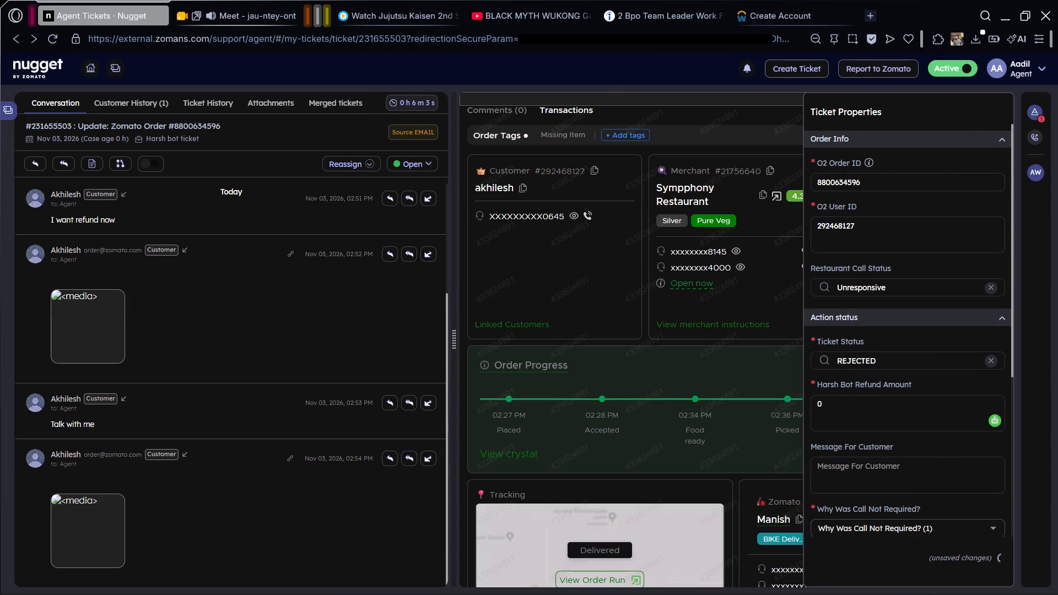
{"action": "left_click", "coordinate": [1036, 113]}
Check the call history in the order's call logs.
{"action": "scroll", "coordinate": [800, 135], "scroll_direction": "up", "scroll_amount": 1}
{"action": "scroll", "coordinate": [800, 135], "scroll_direction": "down", "scroll_amount": 1}
{"action": "scroll", "coordinate": [800, 135], "scroll_direction": "up", "scroll_amount": 4}
{"action": "left_click", "coordinate": [827, 121]}
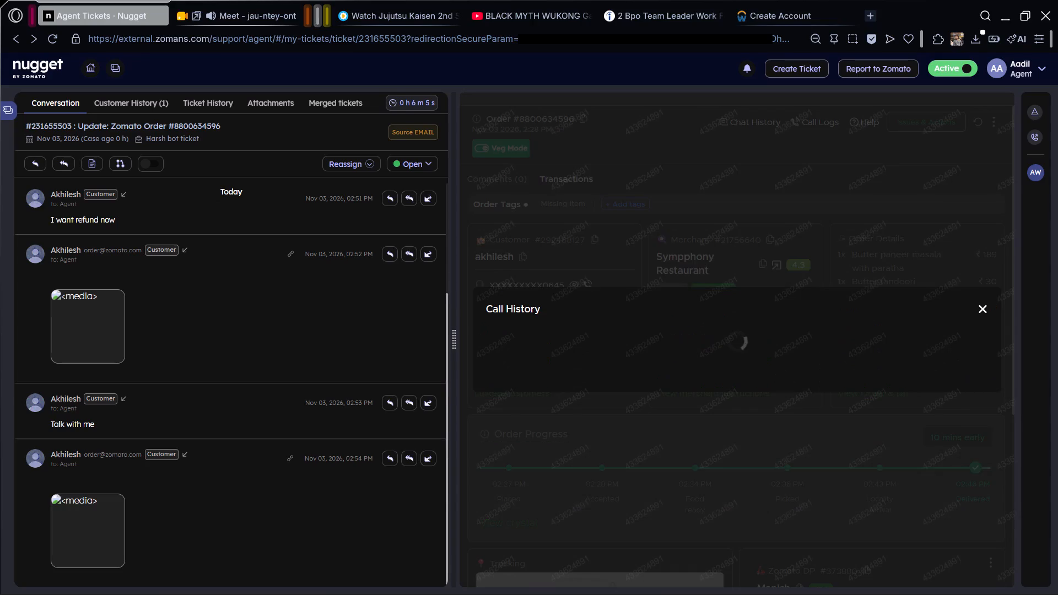
{"action": "left_click", "coordinate": [818, 120]}
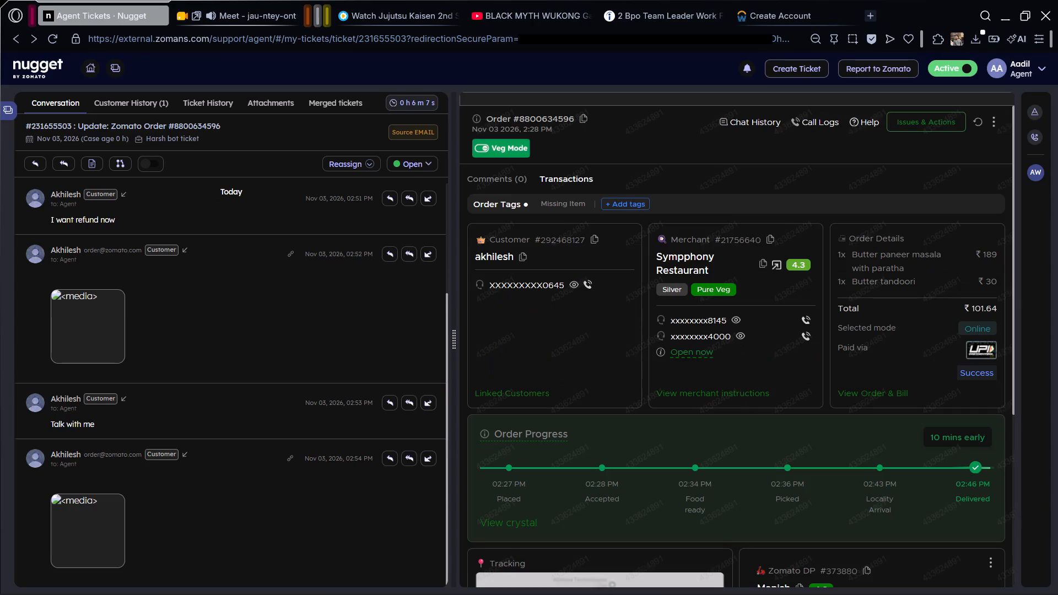
Open a new private note on the ticket.
{"action": "scroll", "coordinate": [109, 212], "scroll_direction": "up", "scroll_amount": 2}
{"action": "scroll", "coordinate": [109, 212], "scroll_direction": "down", "scroll_amount": 1}
{"action": "scroll", "coordinate": [109, 212], "scroll_direction": "up", "scroll_amount": 7}
{"action": "left_click", "coordinate": [97, 161]}
{"action": "left_click", "coordinate": [541, 340]}
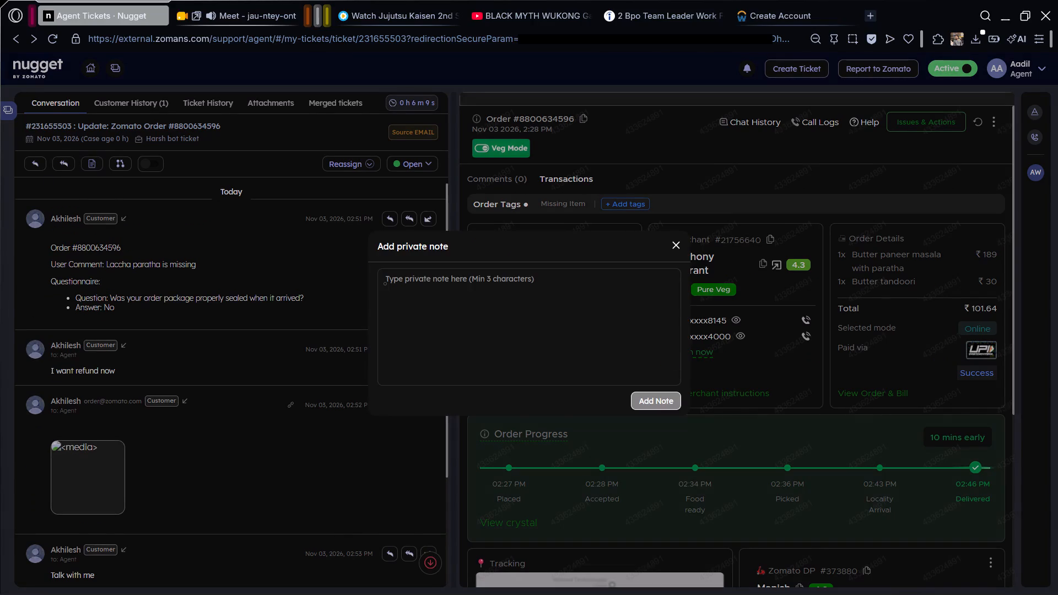
Switch to the File Explorer Downloads window and close it.
{"action": "key", "text": "alt+Tab"}
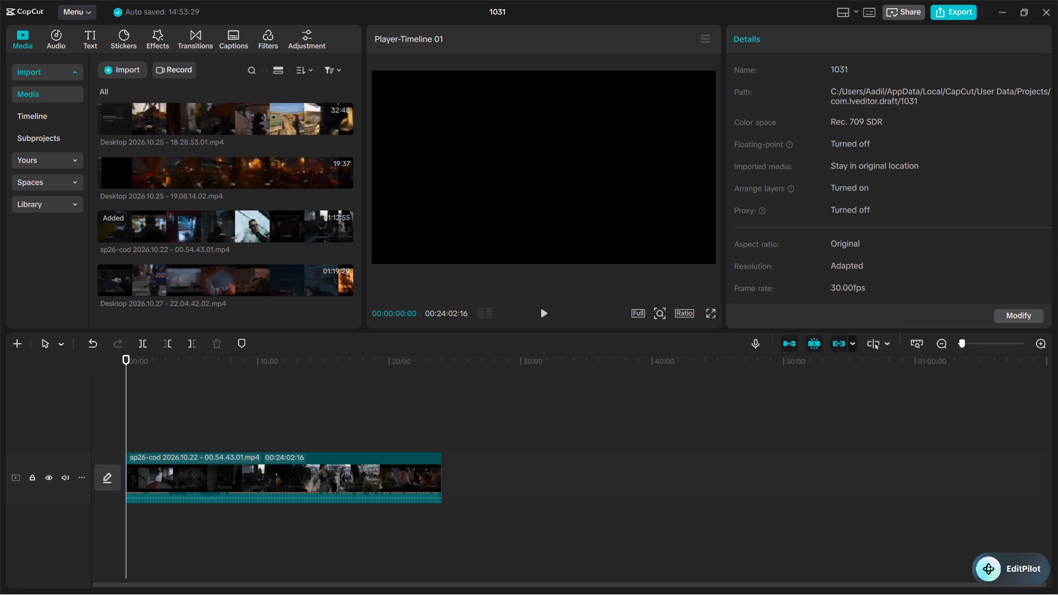
{"action": "key", "text": "alt+Tab"}
{"action": "key", "text": "alt+Tab"}
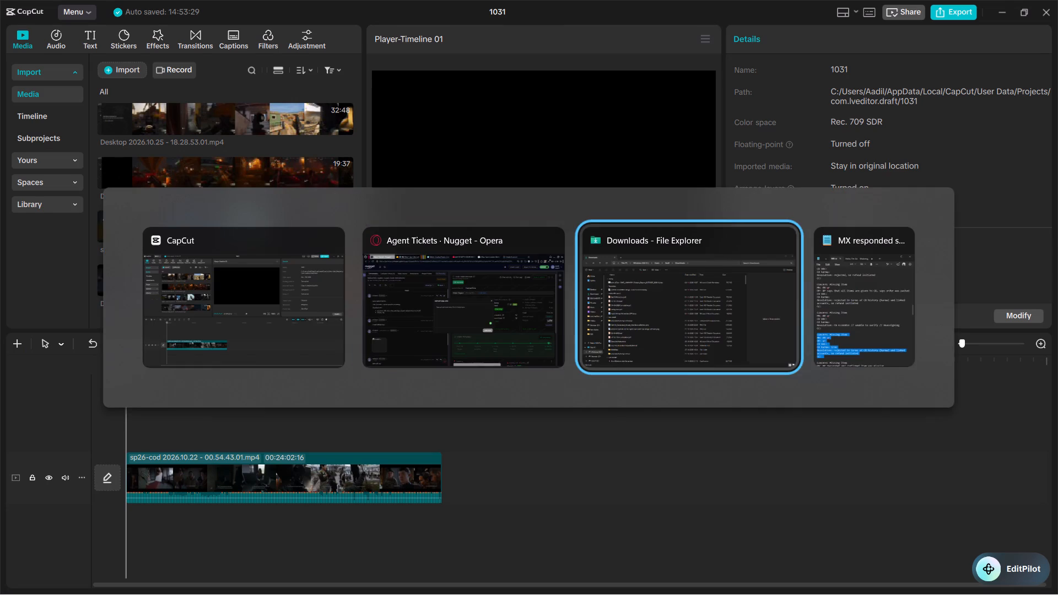
{"action": "left_click", "coordinate": [1057, 12]}
{"action": "left_click", "coordinate": [1044, 13]}
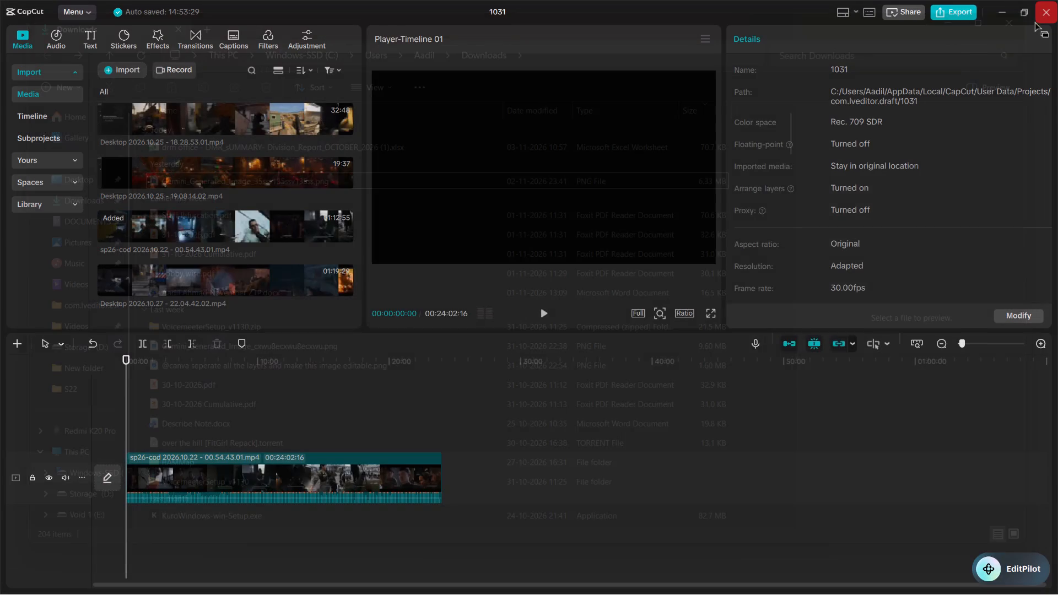
Copy the Missing item template with CX karma iron from Notepad and paste it into the ticket's private note in the browser.
{"action": "key", "text": "alt+Tab"}
{"action": "key", "text": "alt+Tab"}
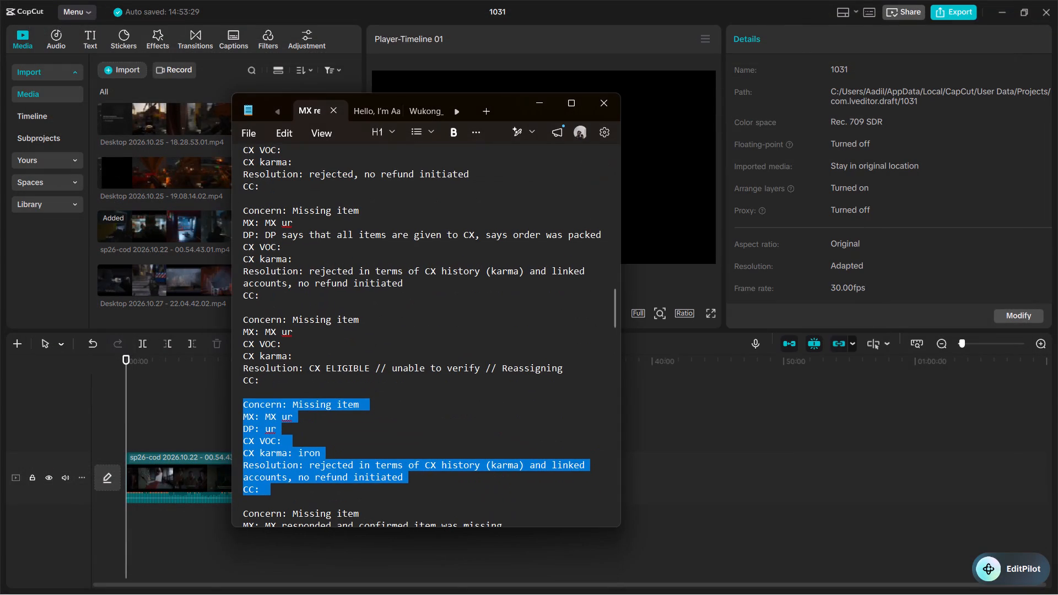
{"action": "key", "text": "ctrl+c"}
{"action": "key", "text": "Tab"}
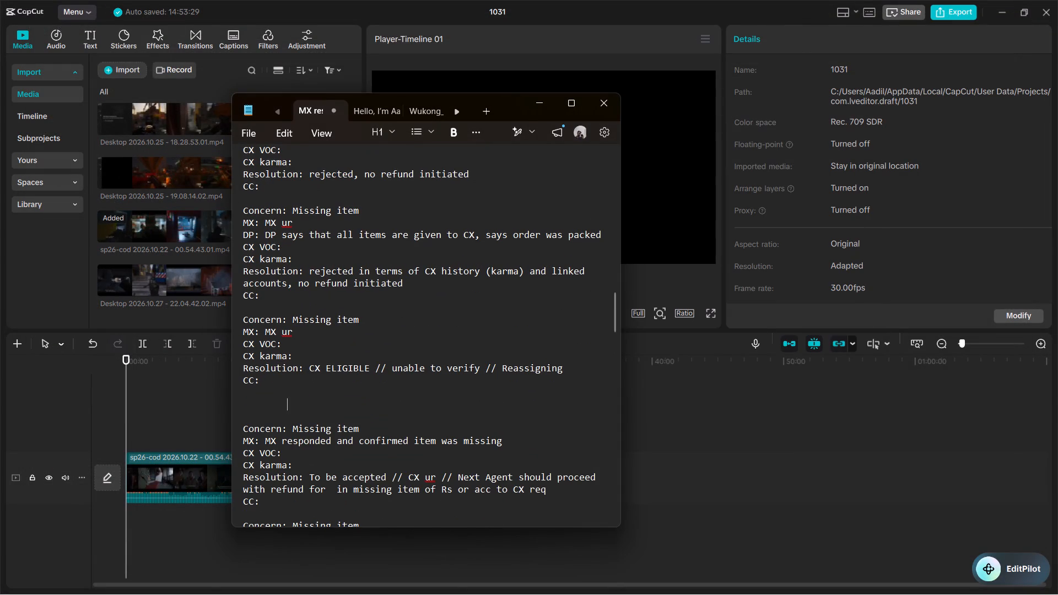
{"action": "key", "text": "ctrl+z"}
{"action": "key", "text": "alt+Tab"}
{"action": "key", "text": "alt+Tab"}
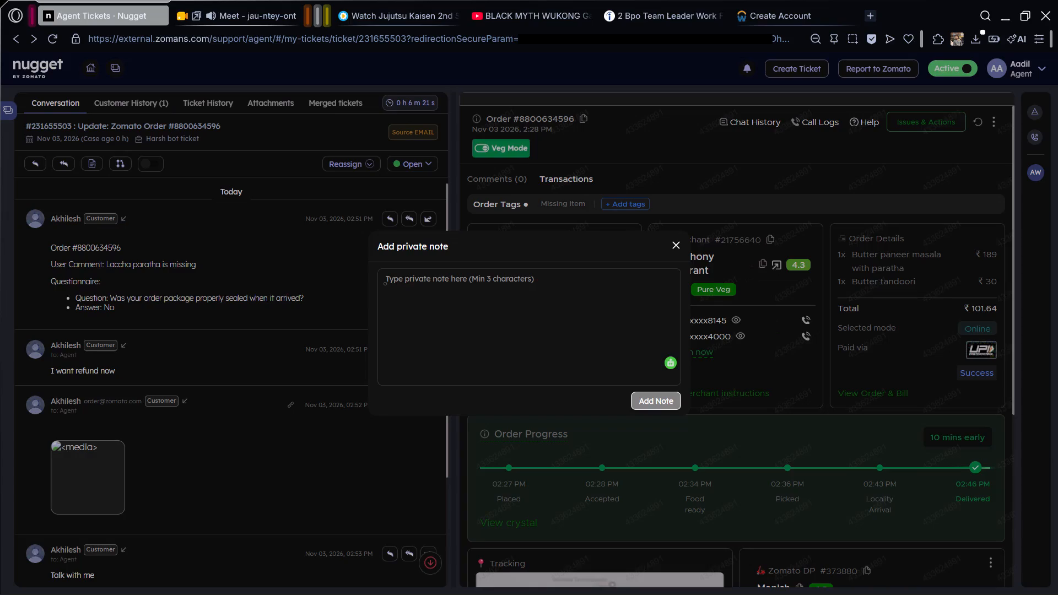
{"action": "left_click", "coordinate": [436, 350]}
{"action": "key", "text": "ctrl+v"}
Change the DP line of the private note to "DP responded but unable to verify".
{"action": "left_click", "coordinate": [482, 298]}
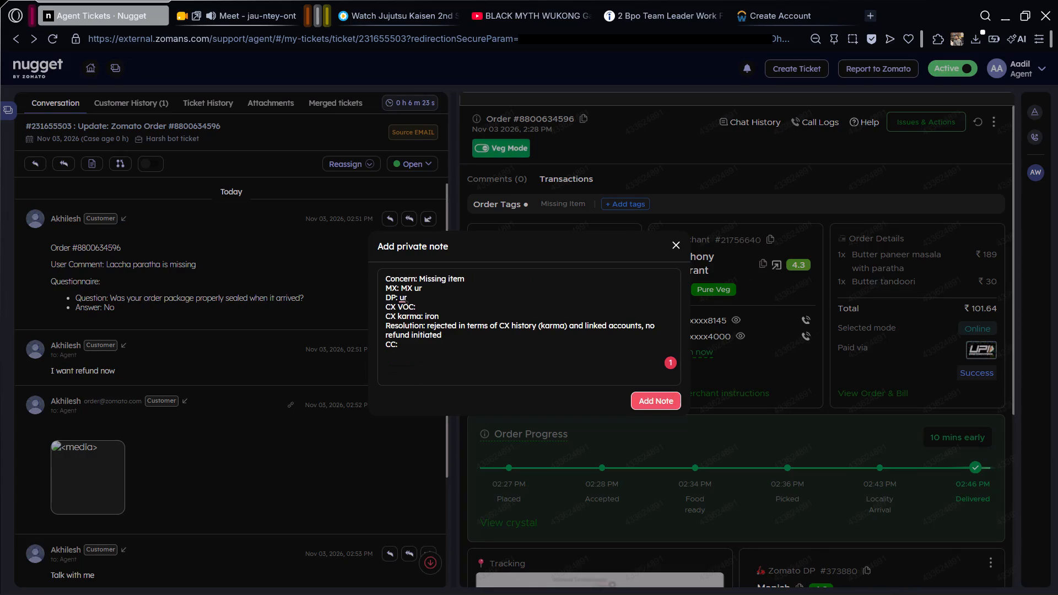
{"action": "key", "text": "BackSpace"}
{"action": "key", "text": "BackSpace"}
{"action": "key", "text": "r"}
{"action": "key", "text": "BackSpace"}
{"action": "key", "text": "shift+p"}
{"action": "key", "text": "shift+BackSpace"}
{"action": "type", "text": "DP respomd"}
{"action": "key", "text": "BackSpace"}
{"action": "key", "text": "BackSpace"}
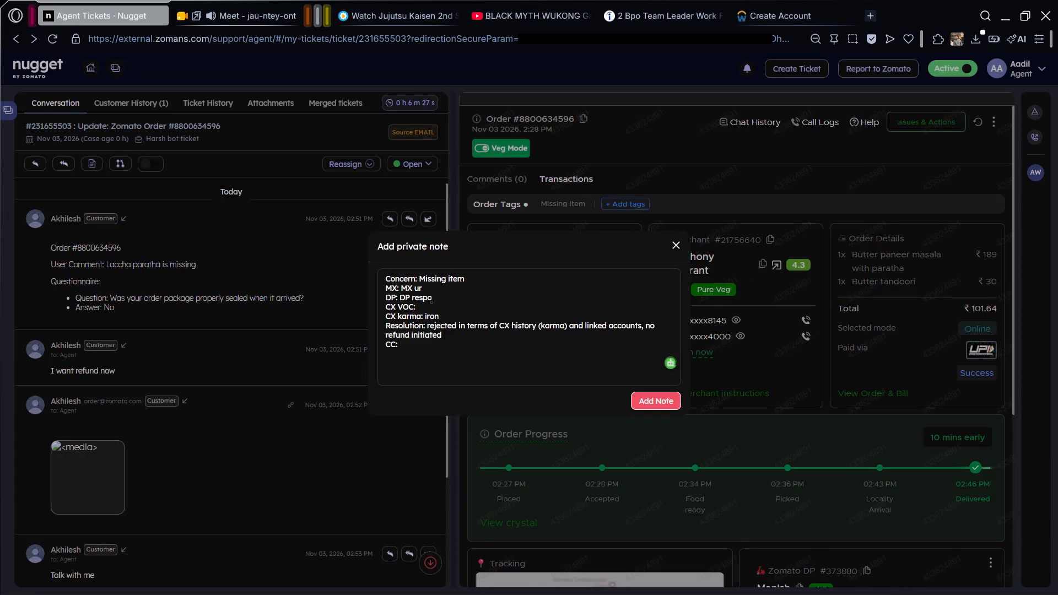
{"action": "type", "text": "nded but"}
{"action": "key", "text": "space"}
{"action": "type", "text": "unable to veir"}
{"action": "key", "text": "BackSpace"}
{"action": "key", "text": "BackSpace"}
{"action": "type", "text": "rf"}
{"action": "key", "text": "BackSpace"}
{"action": "type", "text": "ify"}
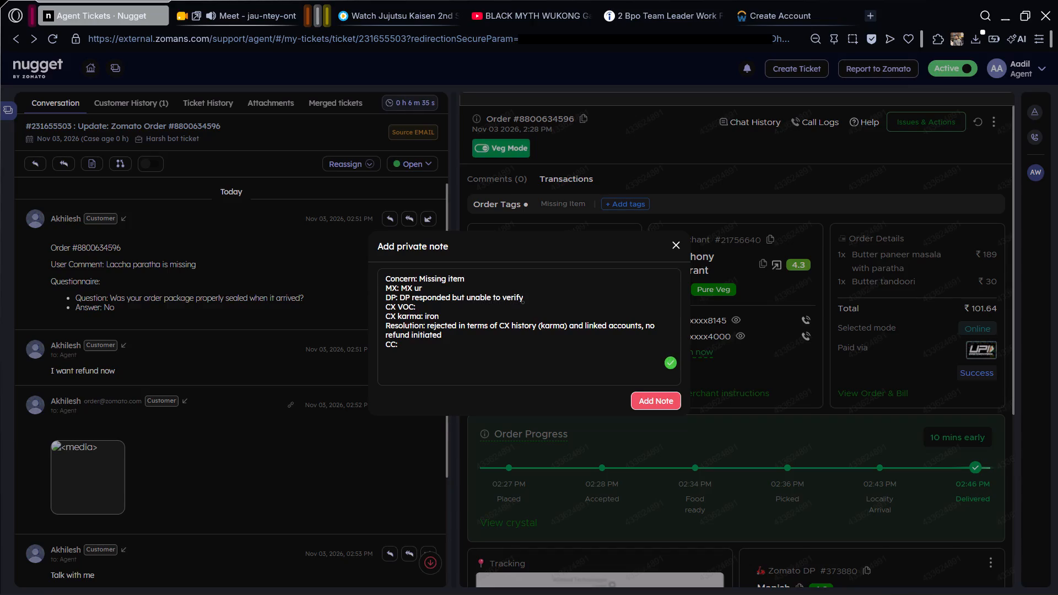
{"action": "left_click", "coordinate": [678, 243]}
Copy the user comment "Laccha paratha is missing" from the conversation into the private note's CX VOC line.
{"action": "left_click_drag", "start_coordinate": [204, 265], "coordinate": [106, 263]}
{"action": "key", "text": "ctrl+c"}
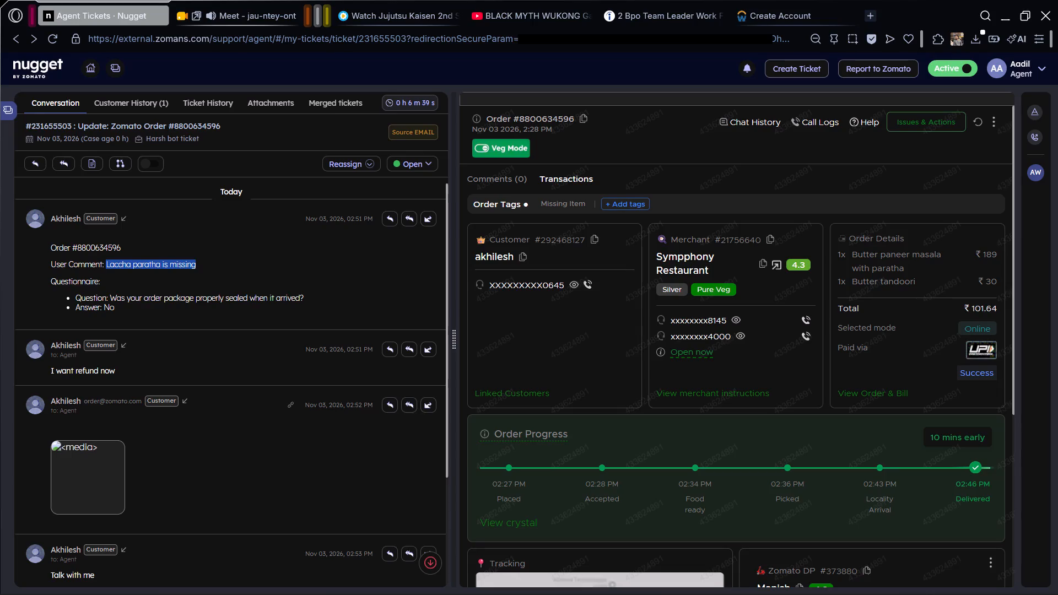
{"action": "left_click", "coordinate": [94, 171], "text": "ctrl"}
{"action": "left_click", "coordinate": [98, 159], "text": "ctrl"}
{"action": "left_click", "coordinate": [429, 300], "text": "ctrl"}
{"action": "left_click", "coordinate": [428, 306], "text": "ctrl"}
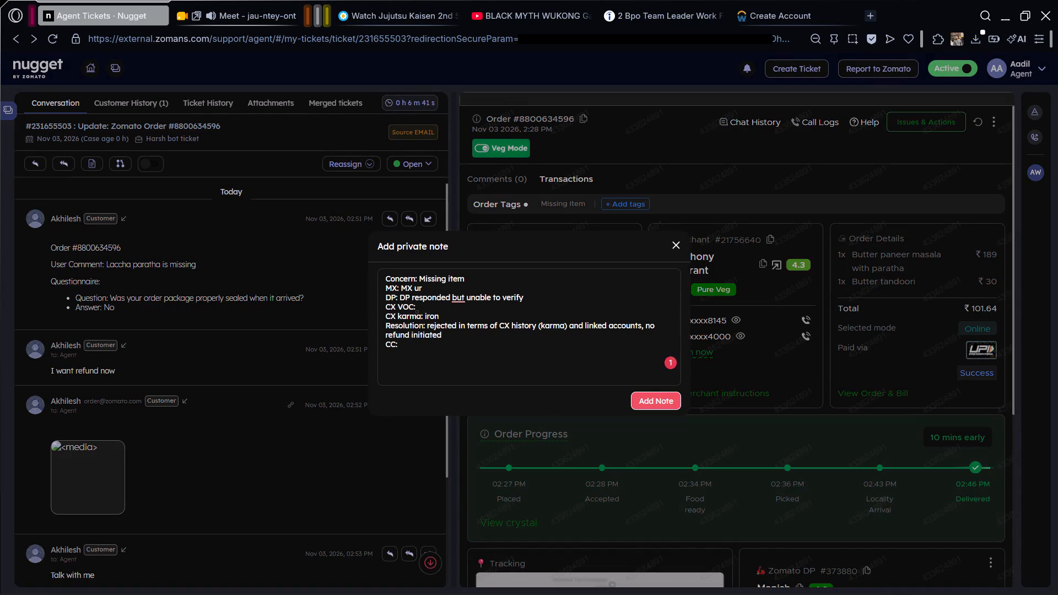
{"action": "key", "text": "ctrl+v"}
{"action": "left_click", "coordinate": [673, 255]}
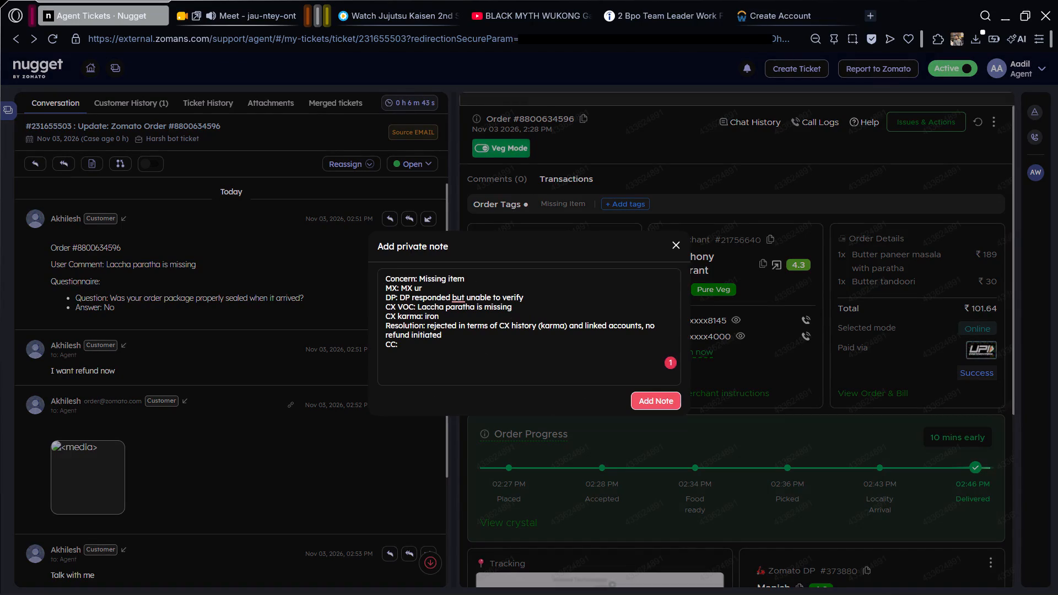
{"action": "left_click", "coordinate": [676, 244]}
Review the karma and dispute history of the accounts linked to the customer.
{"action": "left_click", "coordinate": [546, 382]}
{"action": "left_click", "coordinate": [528, 411]}
{"action": "left_click", "coordinate": [531, 394]}
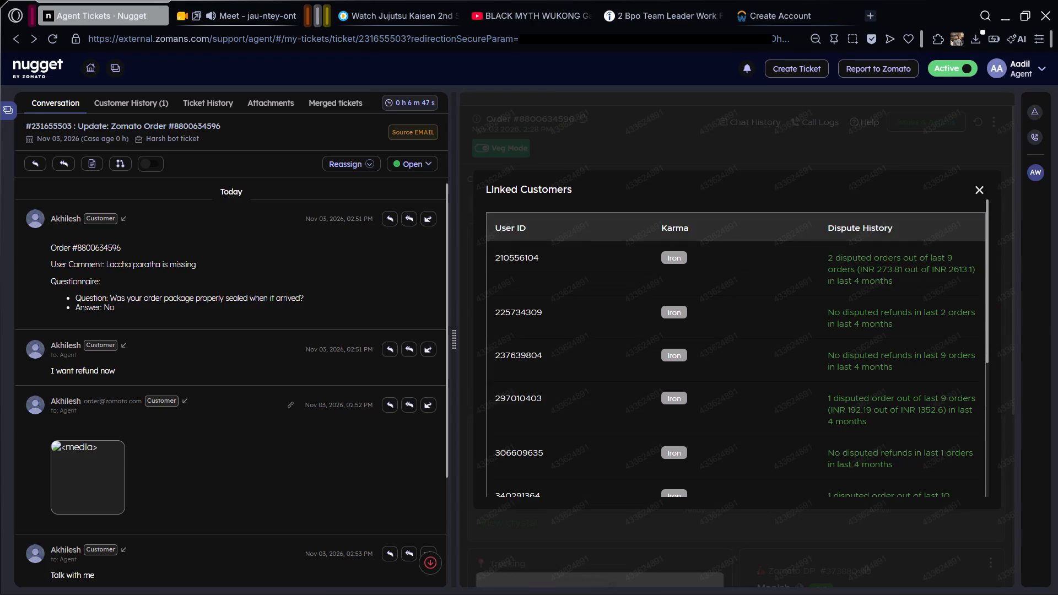
{"action": "double_click", "coordinate": [603, 499]}
{"action": "left_click", "coordinate": [593, 545]}
Enter 1 on the CC line of the private note.
{"action": "left_click", "coordinate": [90, 153]}
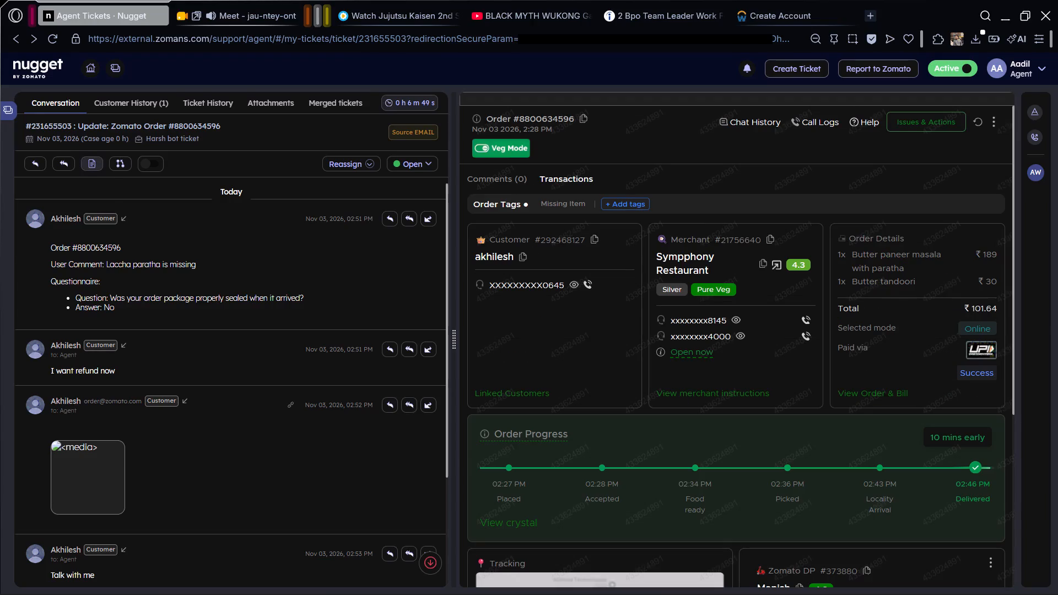
{"action": "left_click", "coordinate": [90, 164]}
{"action": "left_click", "coordinate": [485, 340]}
{"action": "key", "text": "1"}
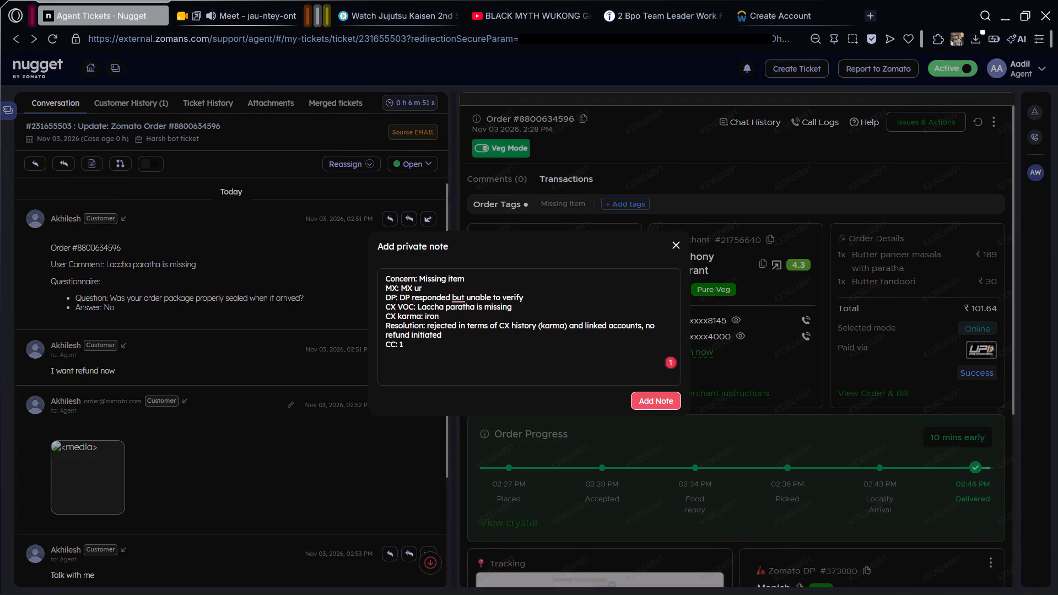
{"action": "left_click", "coordinate": [674, 244]}
Check the order's call logs again.
{"action": "left_click", "coordinate": [815, 123]}
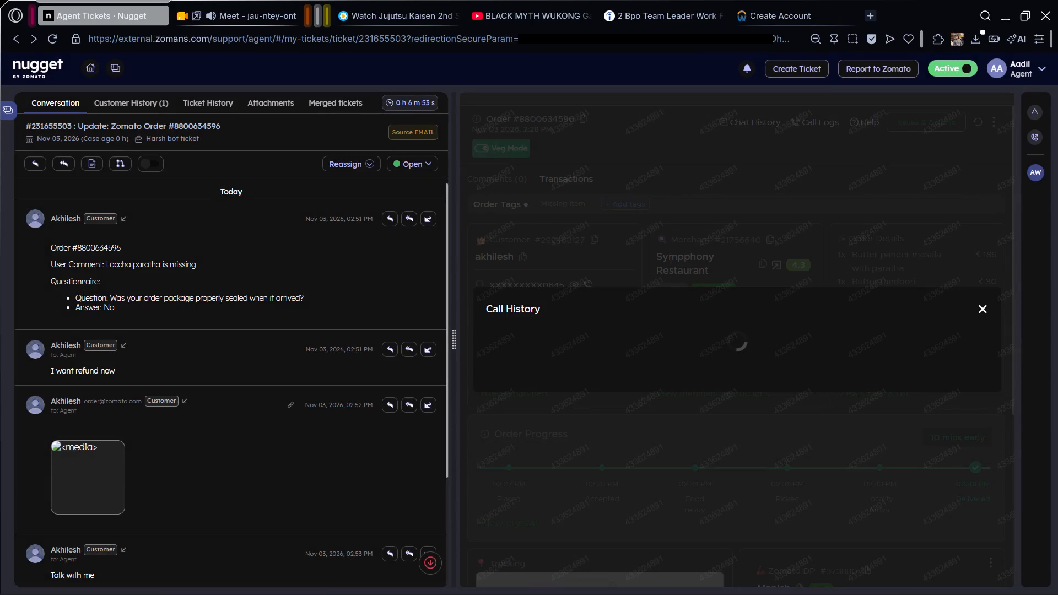
{"action": "left_click", "coordinate": [815, 123]}
Reopen the drafted private note and add it to the ticket.
{"action": "left_click", "coordinate": [97, 163]}
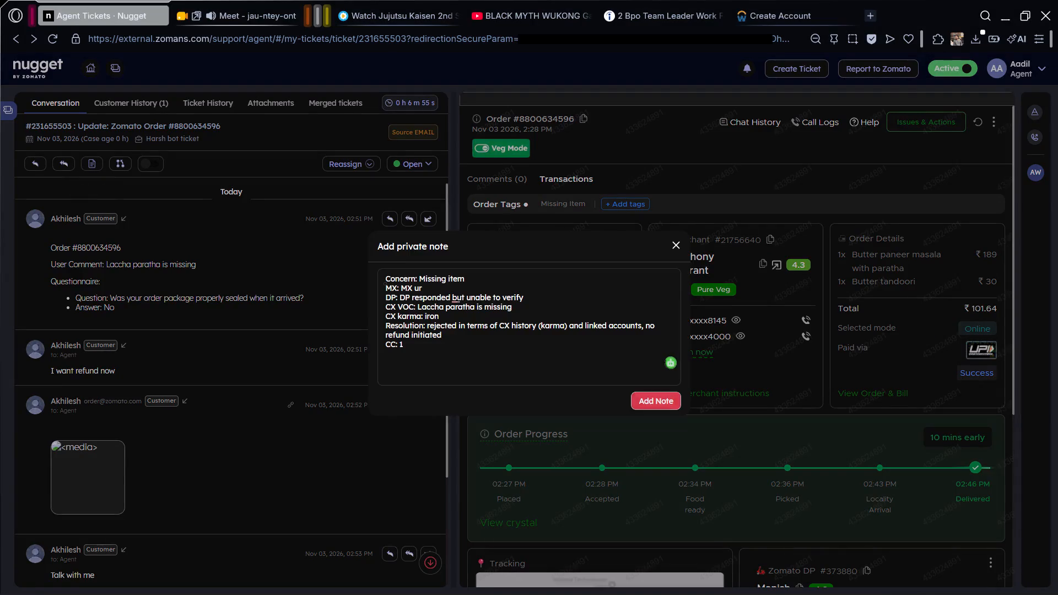
{"action": "left_click", "coordinate": [639, 408]}
Set the ticket's status to Closed and go to the My Tickets page.
{"action": "left_click", "coordinate": [1032, 112]}
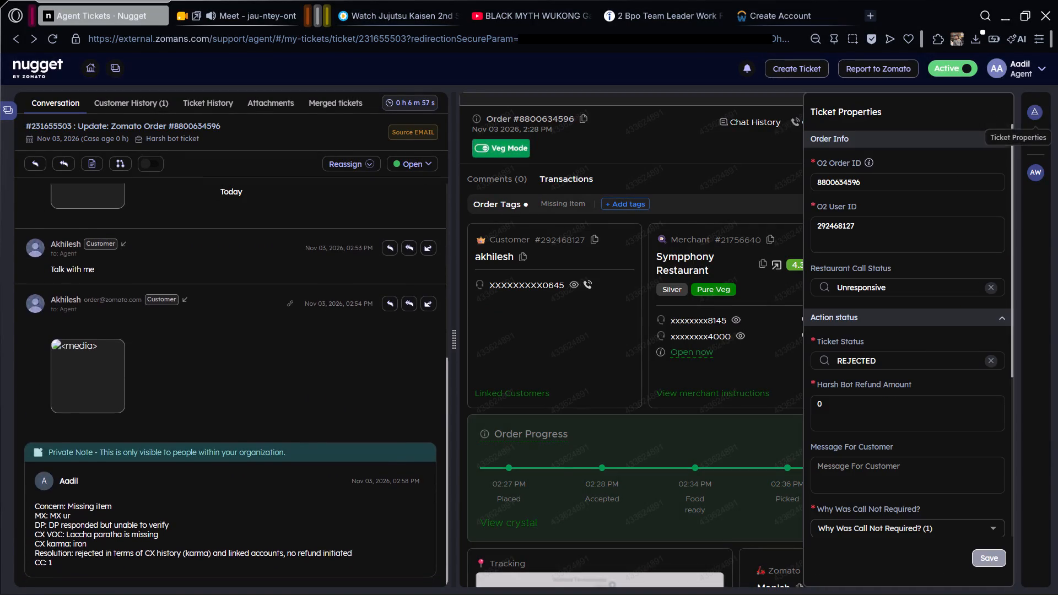
{"action": "left_click", "coordinate": [412, 168]}
{"action": "left_click", "coordinate": [375, 201]}
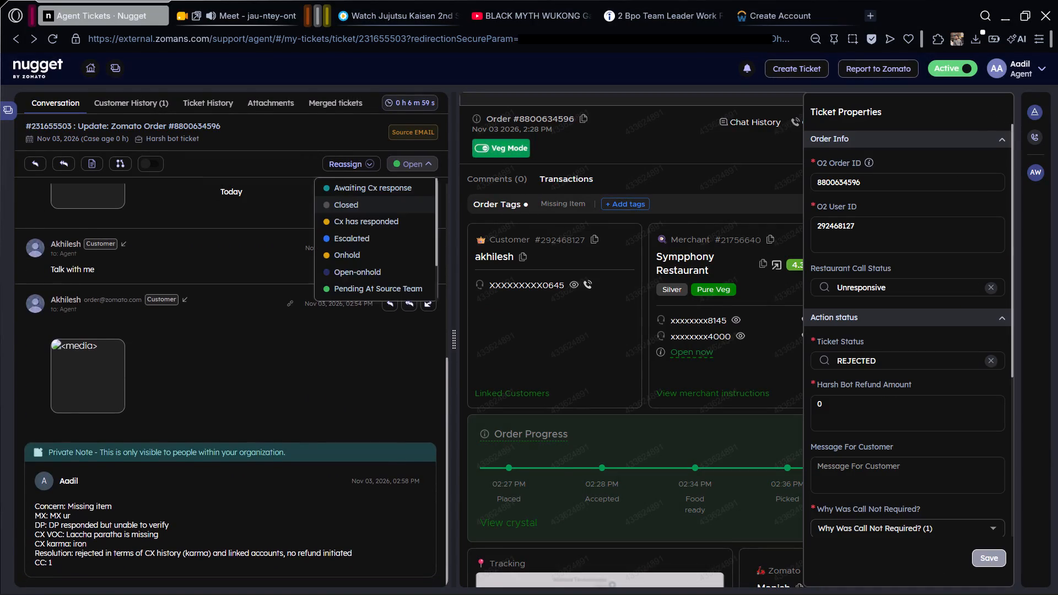
{"action": "left_click", "coordinate": [661, 362]}
{"action": "left_click", "coordinate": [116, 66]}
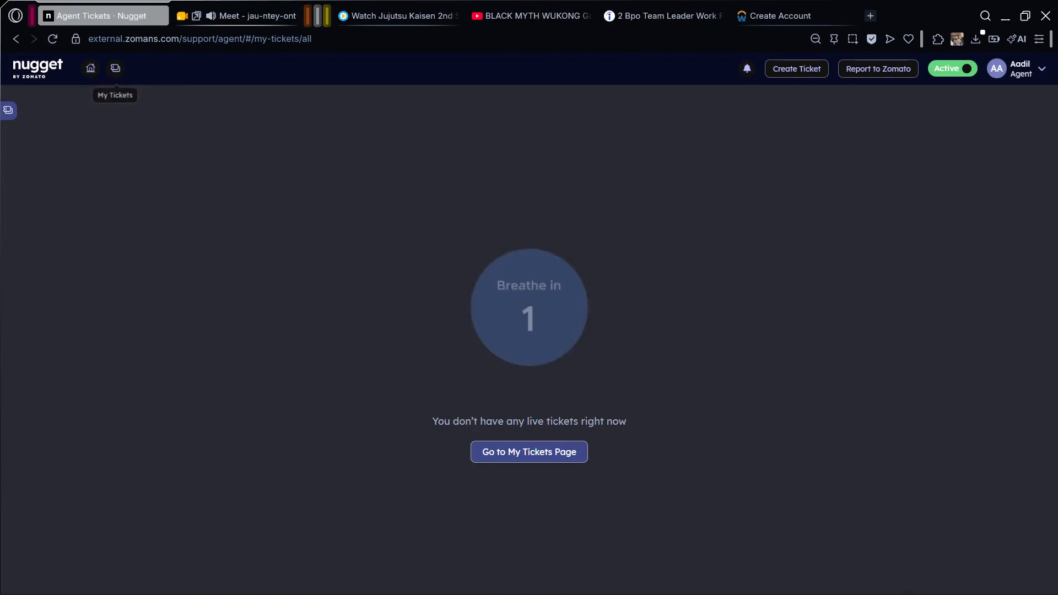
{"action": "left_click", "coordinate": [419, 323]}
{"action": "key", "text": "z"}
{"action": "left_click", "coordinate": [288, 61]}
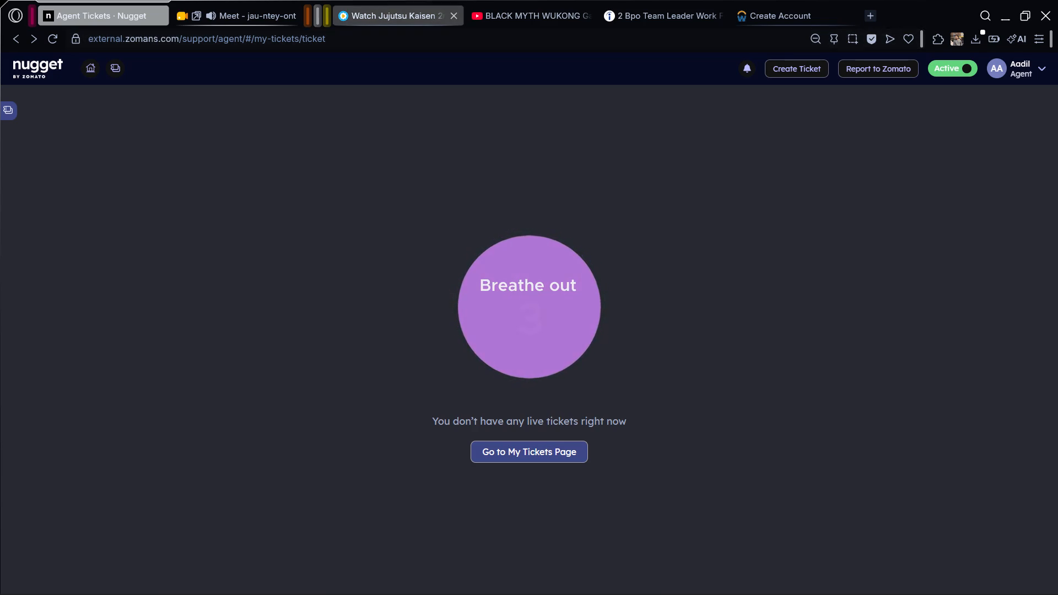
Switch to YouTube Studio's Channel content page to check the MW4 First Impressions video upload.
{"action": "left_click", "coordinate": [325, 13]}
{"action": "left_click", "coordinate": [503, 4]}
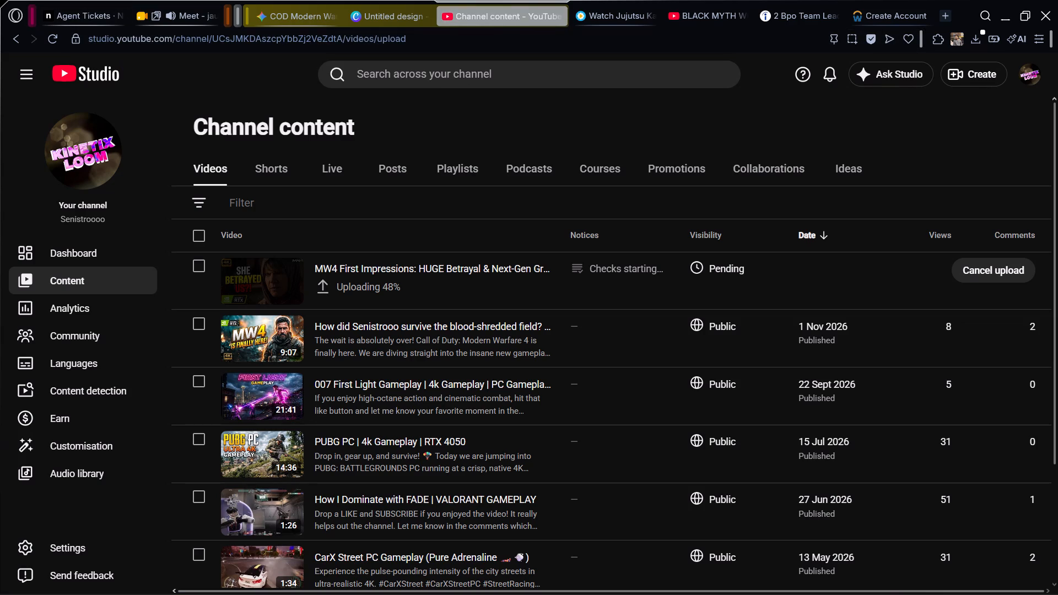
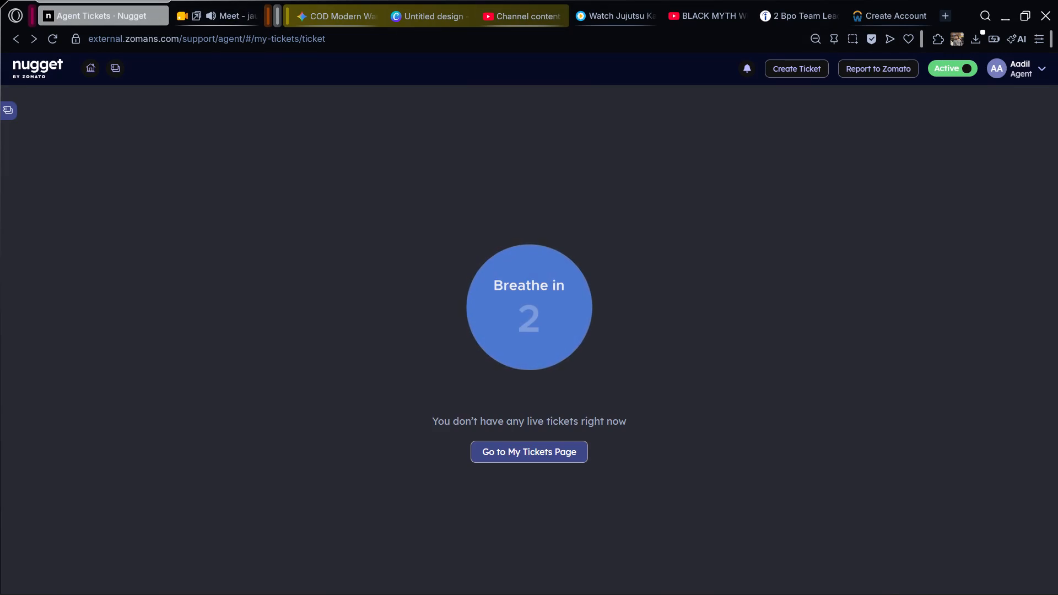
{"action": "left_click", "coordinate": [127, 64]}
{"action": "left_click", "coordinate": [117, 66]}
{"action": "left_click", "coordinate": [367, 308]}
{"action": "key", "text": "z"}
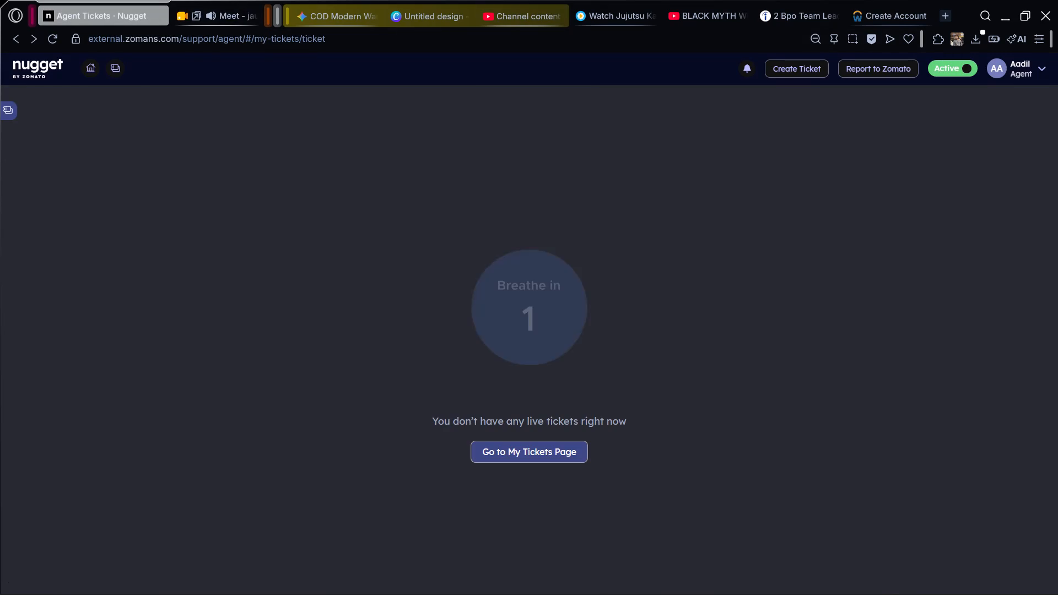
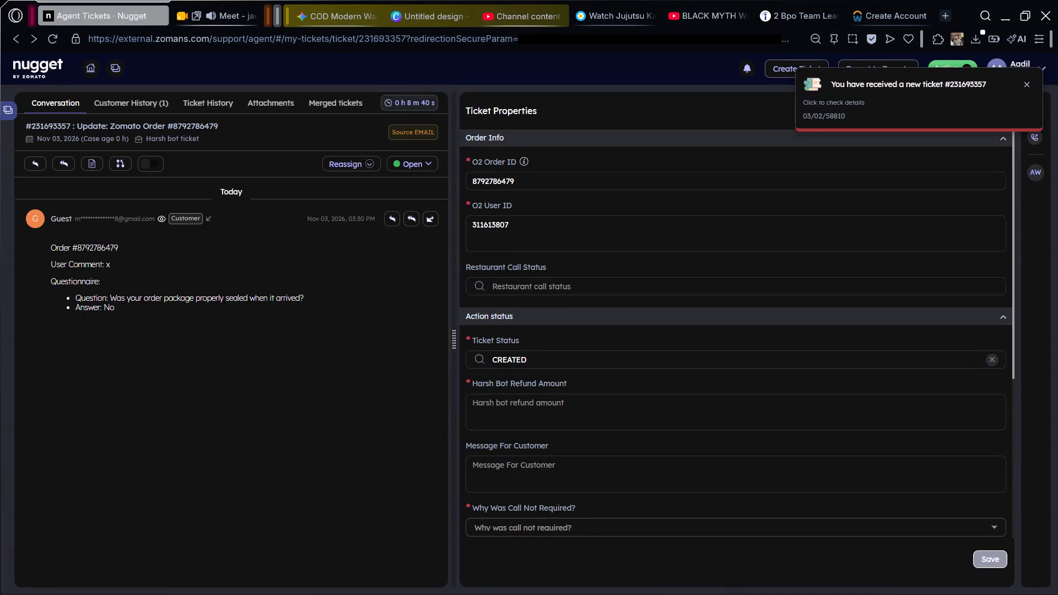
{"action": "left_click", "coordinate": [1030, 76]}
{"action": "left_click", "coordinate": [1049, 176]}
{"action": "left_click", "coordinate": [1043, 176]}
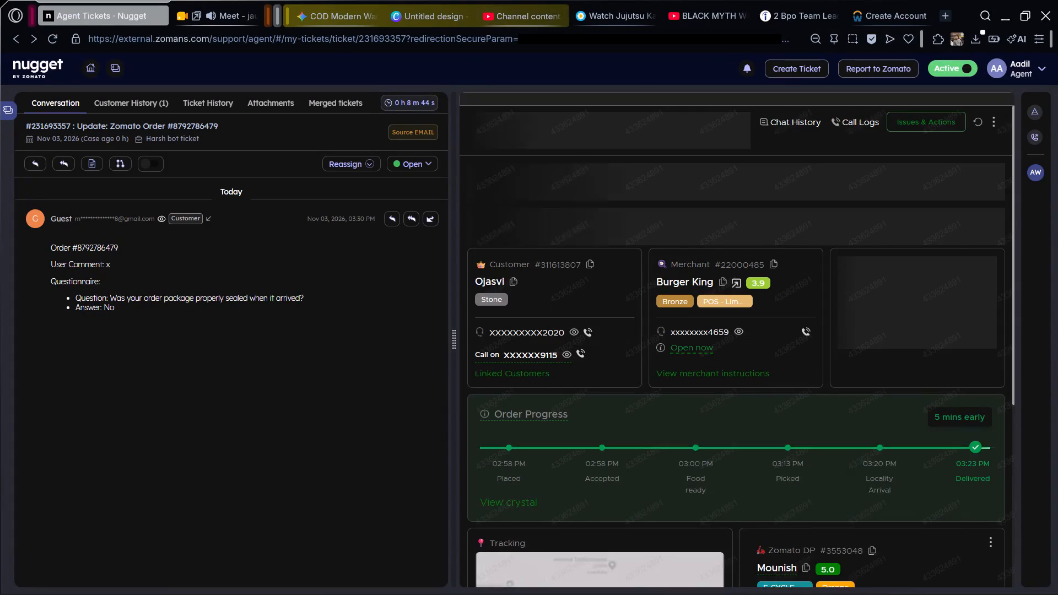
{"action": "left_click", "coordinate": [485, 242]}
{"action": "left_click", "coordinate": [488, 267]}
{"action": "left_click", "coordinate": [489, 248]}
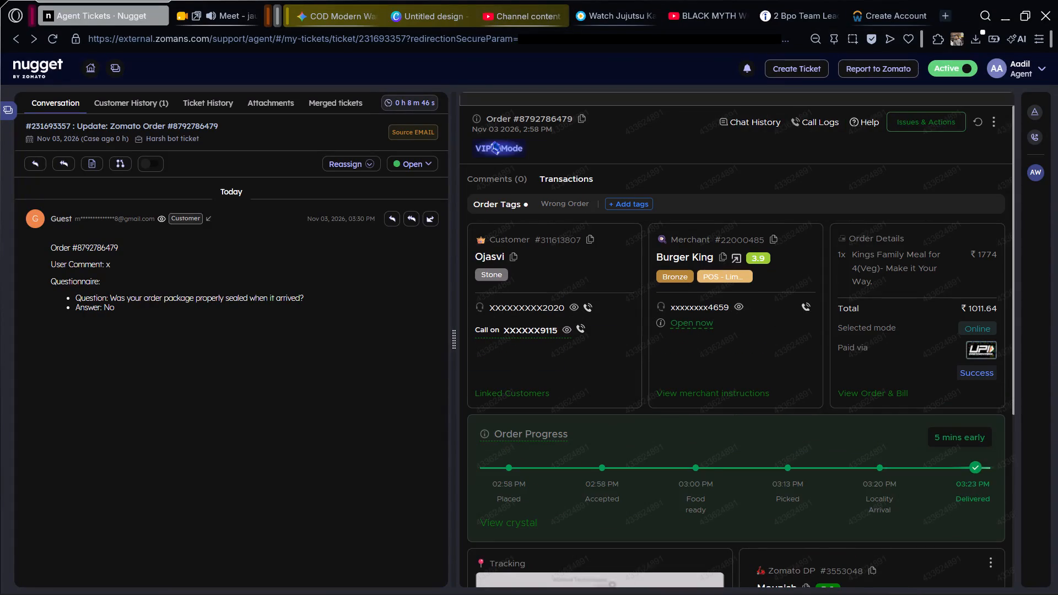
{"action": "left_click", "coordinate": [496, 259]}
{"action": "left_click", "coordinate": [652, 452]}
Request a callback connecting to the merchant, Burger King, from the ticket's order details.
{"action": "left_click", "coordinate": [807, 306]}
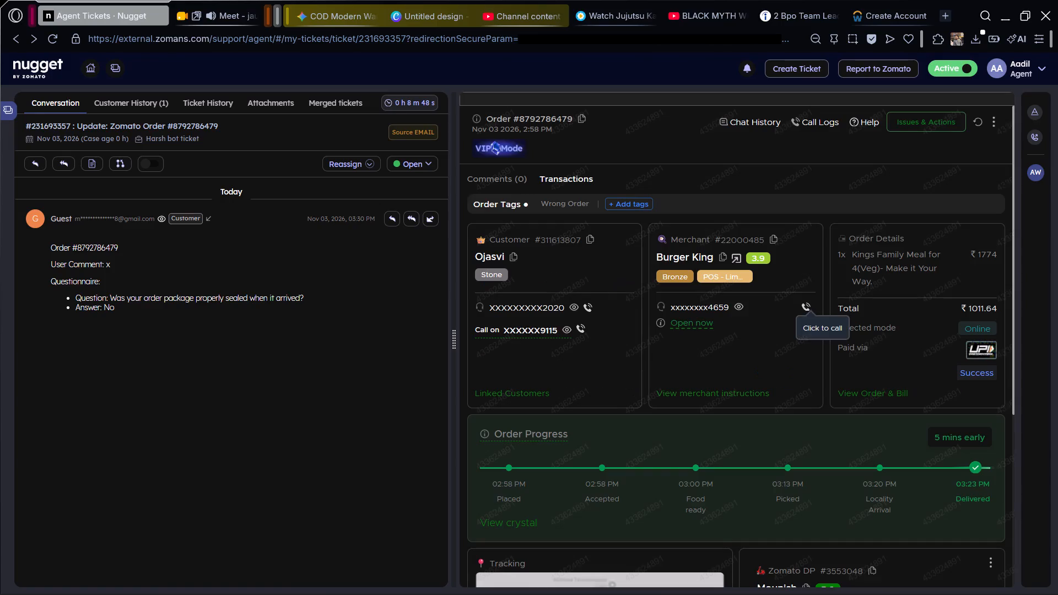
{"action": "left_click", "coordinate": [951, 398]}
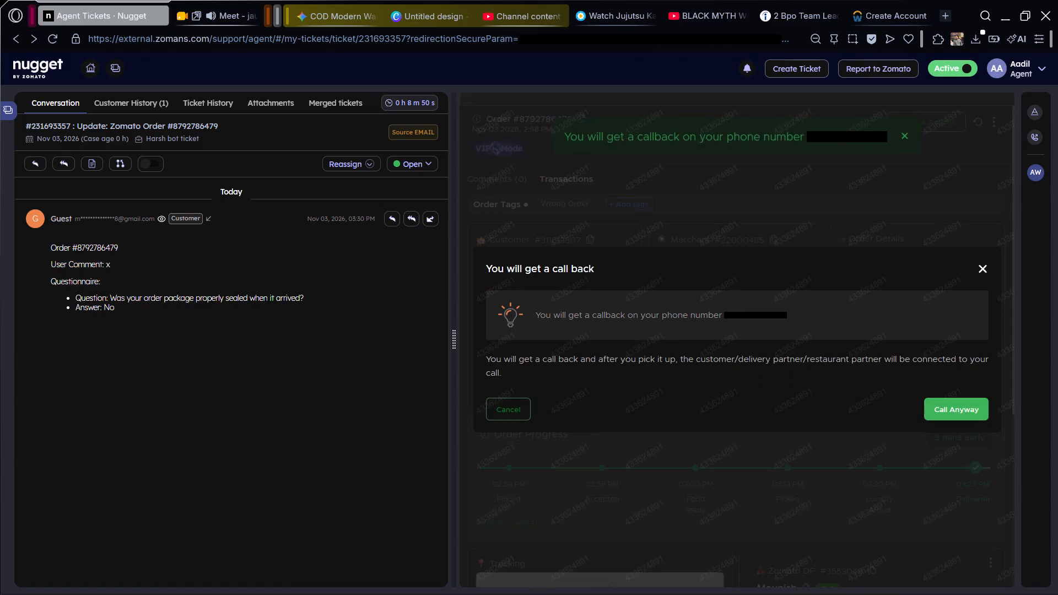
Open the order's issue in a separate tab and read the customer's chat through to the uploaded photo.
{"action": "left_click", "coordinate": [984, 117]}
{"action": "left_click", "coordinate": [996, 119]}
{"action": "left_click", "coordinate": [779, 240]}
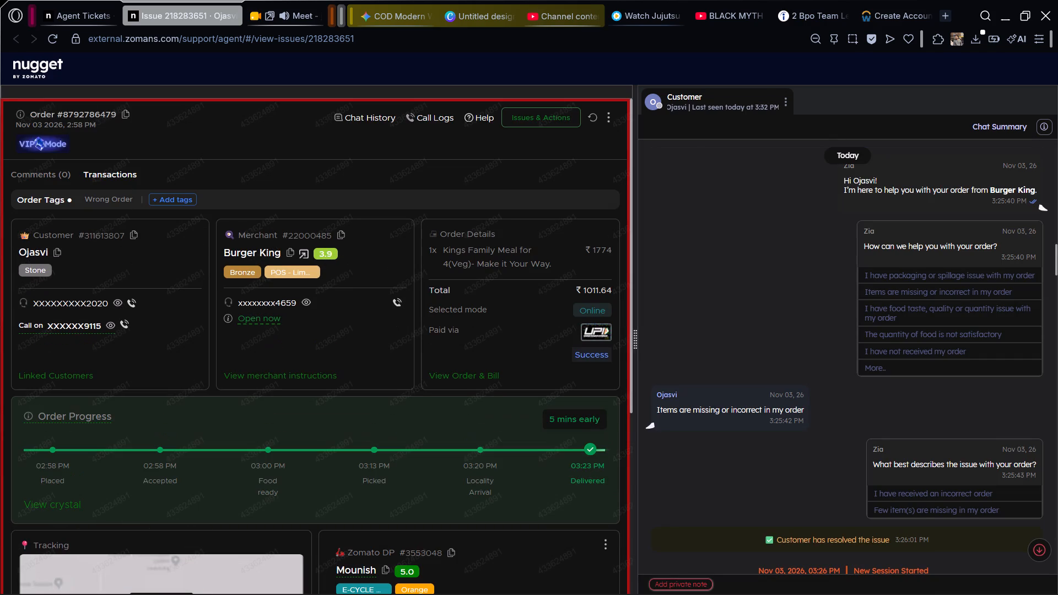
{"action": "scroll", "coordinate": [779, 290], "scroll_direction": "down", "scroll_amount": 10}
{"action": "scroll", "coordinate": [750, 280], "scroll_direction": "up", "scroll_amount": 1}
{"action": "scroll", "coordinate": [750, 280], "scroll_direction": "down", "scroll_amount": 20}
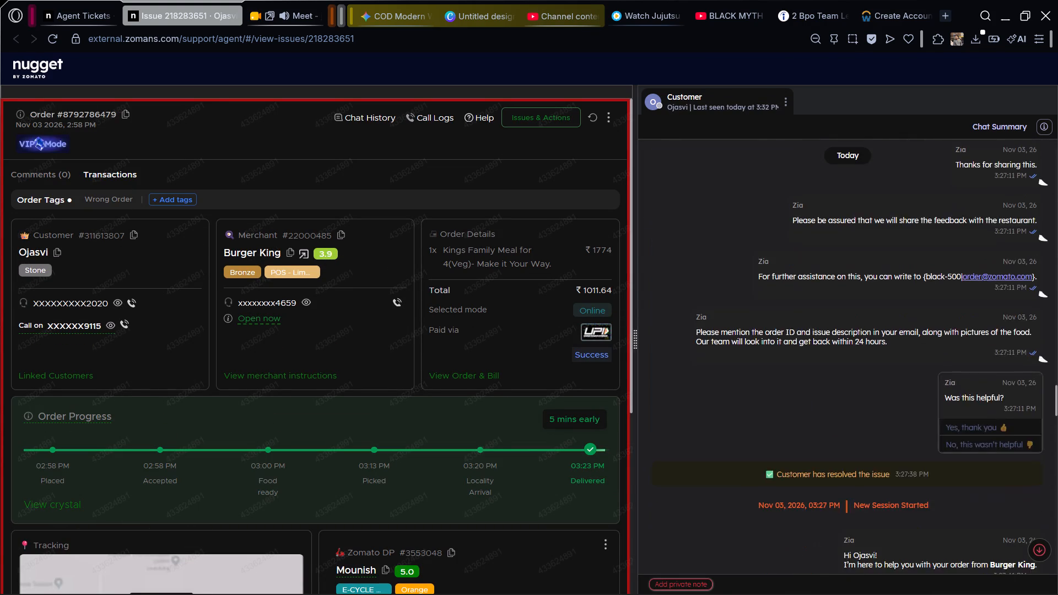
{"action": "scroll", "coordinate": [791, 263], "scroll_direction": "down", "scroll_amount": 13}
{"action": "scroll", "coordinate": [791, 263], "scroll_direction": "up", "scroll_amount": 1}
{"action": "scroll", "coordinate": [791, 263], "scroll_direction": "down", "scroll_amount": 6}
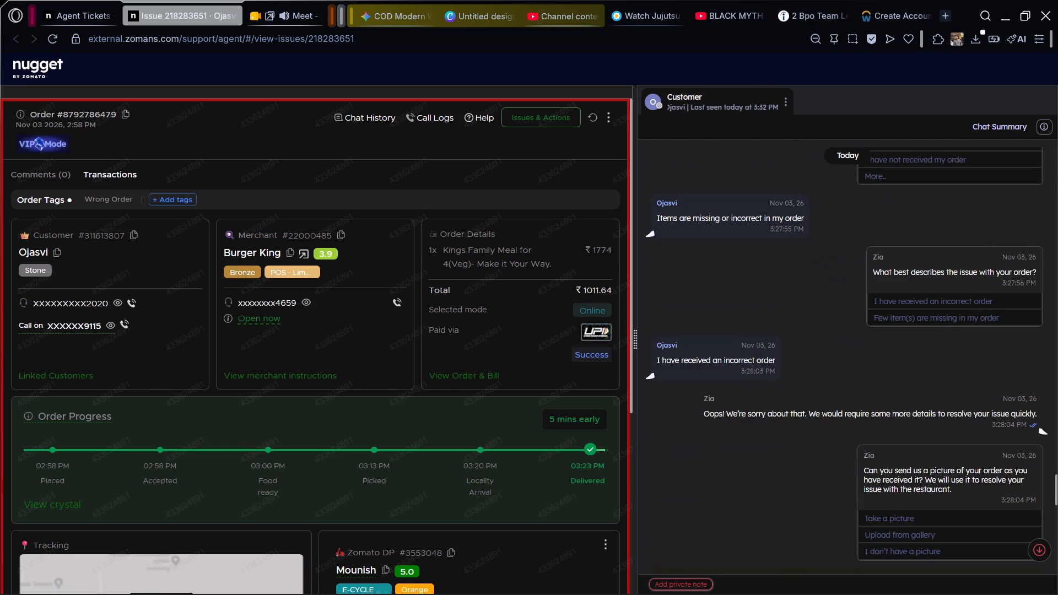
{"action": "scroll", "coordinate": [791, 263], "scroll_direction": "down", "scroll_amount": 11}
{"action": "scroll", "coordinate": [791, 263], "scroll_direction": "up", "scroll_amount": 1}
{"action": "scroll", "coordinate": [791, 263], "scroll_direction": "down", "scroll_amount": 1}
{"action": "scroll", "coordinate": [791, 263], "scroll_direction": "up", "scroll_amount": 1}
{"action": "scroll", "coordinate": [791, 263], "scroll_direction": "down", "scroll_amount": 3}
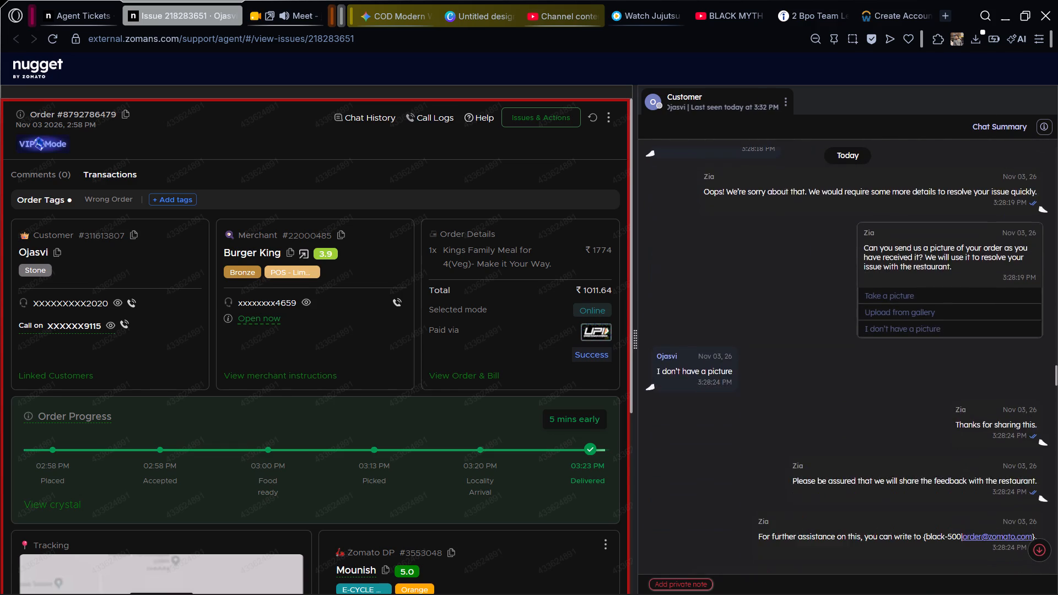
{"action": "scroll", "coordinate": [791, 263], "scroll_direction": "down", "scroll_amount": 18}
{"action": "scroll", "coordinate": [791, 263], "scroll_direction": "up", "scroll_amount": 1}
{"action": "scroll", "coordinate": [791, 263], "scroll_direction": "down", "scroll_amount": 5}
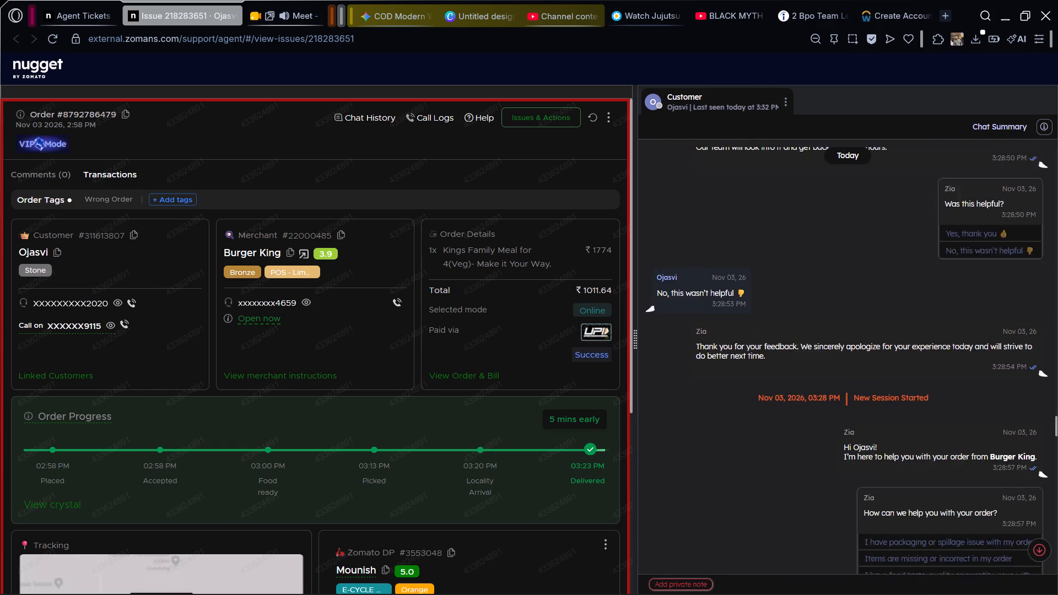
{"action": "scroll", "coordinate": [791, 263], "scroll_direction": "down", "scroll_amount": 17}
{"action": "scroll", "coordinate": [791, 263], "scroll_direction": "up", "scroll_amount": 1}
{"action": "scroll", "coordinate": [791, 263], "scroll_direction": "down", "scroll_amount": 11}
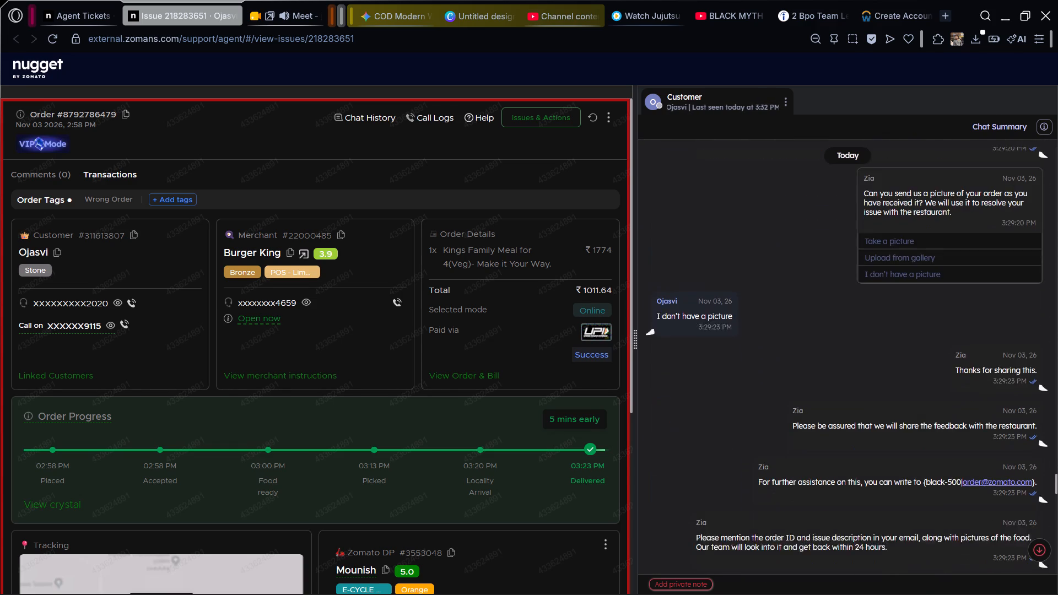
{"action": "scroll", "coordinate": [791, 263], "scroll_direction": "down", "scroll_amount": 14}
{"action": "scroll", "coordinate": [791, 263], "scroll_direction": "up", "scroll_amount": 2}
{"action": "scroll", "coordinate": [791, 263], "scroll_direction": "down", "scroll_amount": 8}
{"action": "scroll", "coordinate": [791, 263], "scroll_direction": "up", "scroll_amount": 2}
{"action": "scroll", "coordinate": [791, 263], "scroll_direction": "down", "scroll_amount": 1}
{"action": "scroll", "coordinate": [791, 263], "scroll_direction": "up", "scroll_amount": 3}
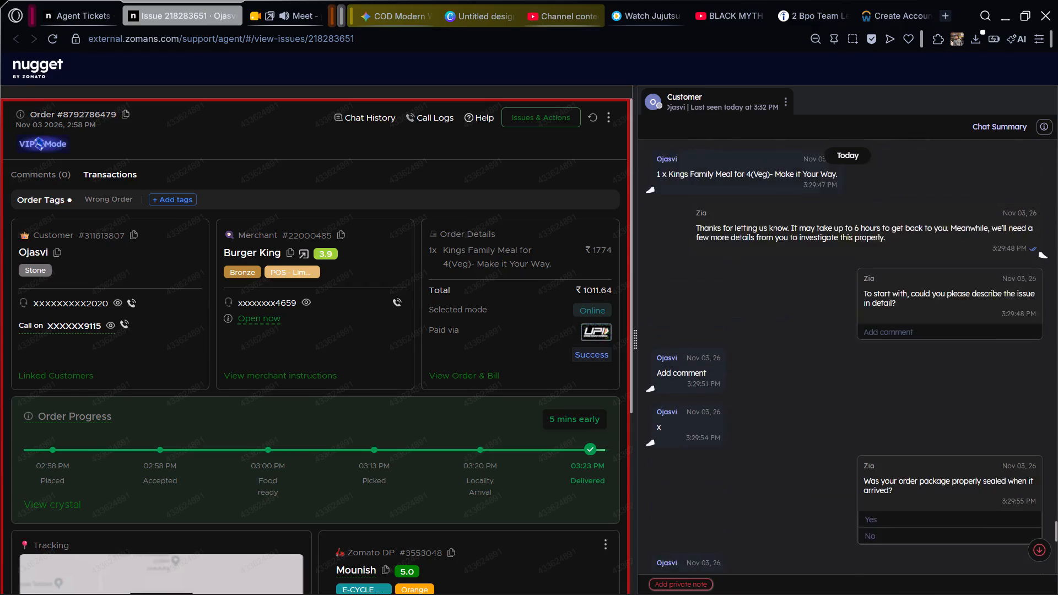
{"action": "scroll", "coordinate": [791, 263], "scroll_direction": "down", "scroll_amount": 5}
{"action": "scroll", "coordinate": [791, 263], "scroll_direction": "up", "scroll_amount": 1}
{"action": "scroll", "coordinate": [791, 263], "scroll_direction": "down", "scroll_amount": 4}
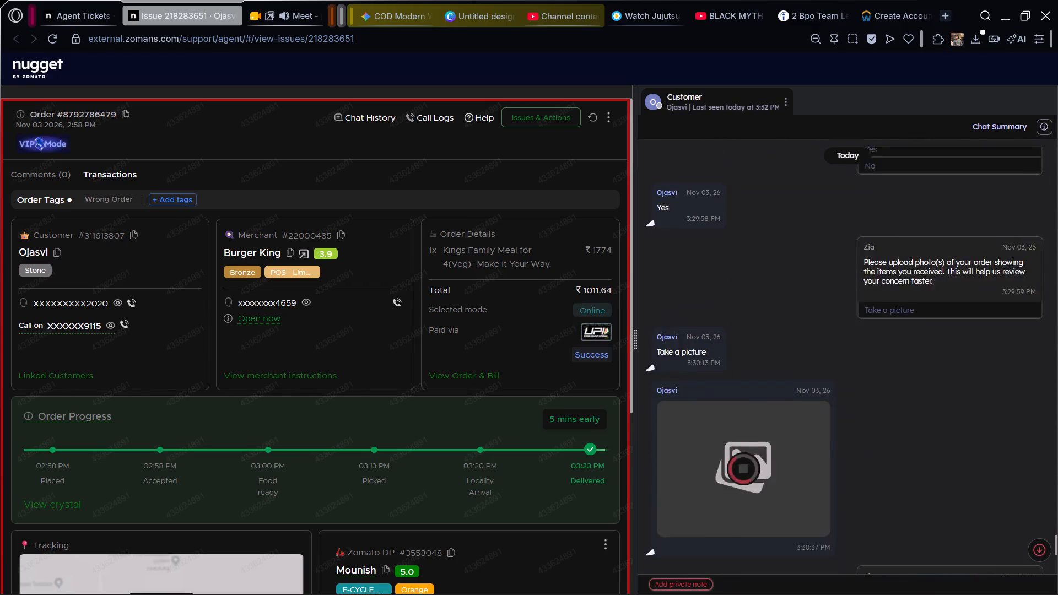
{"action": "scroll", "coordinate": [791, 263], "scroll_direction": "down", "scroll_amount": 4}
{"action": "scroll", "coordinate": [791, 263], "scroll_direction": "up", "scroll_amount": 3}
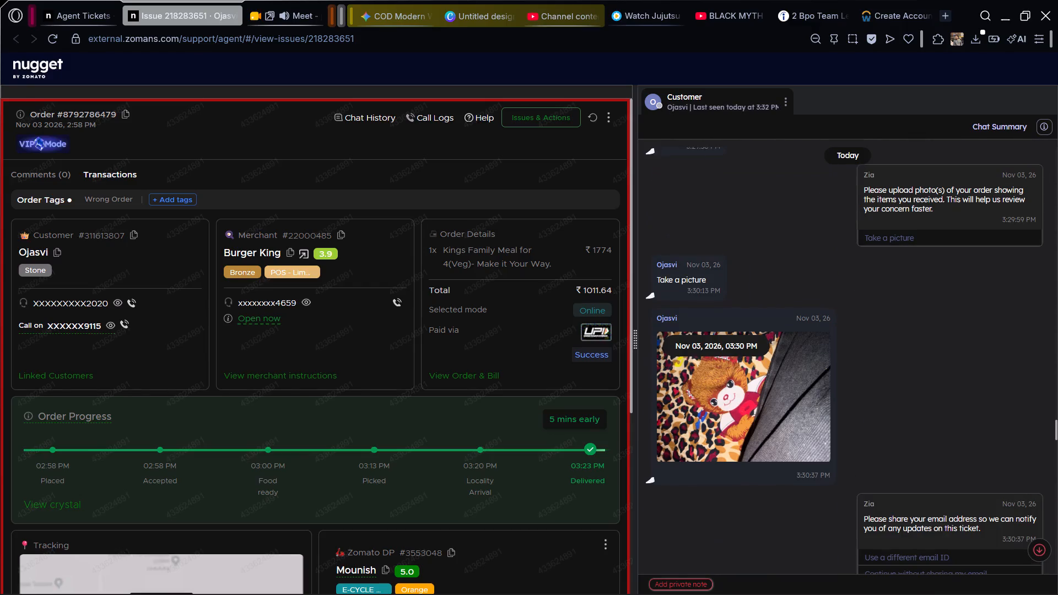
Read the remainder of the customer's chat, from the uploaded photo through the latest session.
{"action": "scroll", "coordinate": [791, 263], "scroll_direction": "down", "scroll_amount": 13}
{"action": "scroll", "coordinate": [791, 263], "scroll_direction": "up", "scroll_amount": 1}
{"action": "scroll", "coordinate": [791, 263], "scroll_direction": "down", "scroll_amount": 2}
{"action": "scroll", "coordinate": [791, 263], "scroll_direction": "up", "scroll_amount": 1}
{"action": "scroll", "coordinate": [791, 263], "scroll_direction": "down", "scroll_amount": 5}
{"action": "scroll", "coordinate": [791, 263], "scroll_direction": "up", "scroll_amount": 1}
{"action": "scroll", "coordinate": [791, 263], "scroll_direction": "down", "scroll_amount": 1}
{"action": "scroll", "coordinate": [791, 263], "scroll_direction": "up", "scroll_amount": 1}
{"action": "scroll", "coordinate": [791, 263], "scroll_direction": "down", "scroll_amount": 7}
{"action": "scroll", "coordinate": [791, 263], "scroll_direction": "down", "scroll_amount": 18}
{"action": "scroll", "coordinate": [791, 263], "scroll_direction": "down", "scroll_amount": 7}
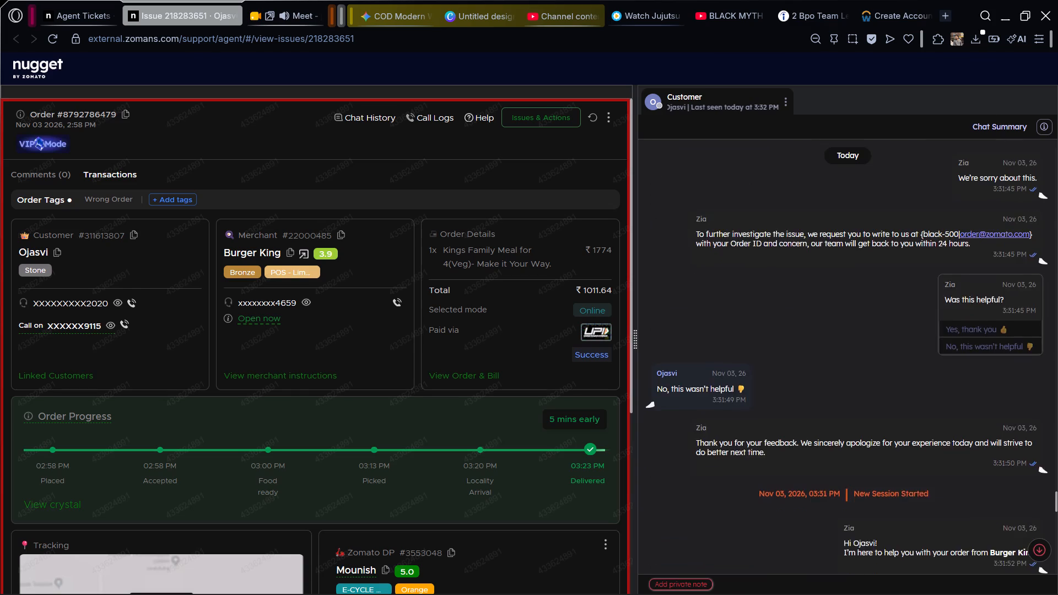
{"action": "scroll", "coordinate": [791, 263], "scroll_direction": "down", "scroll_amount": 8}
{"action": "scroll", "coordinate": [791, 263], "scroll_direction": "up", "scroll_amount": 1}
{"action": "scroll", "coordinate": [791, 263], "scroll_direction": "down", "scroll_amount": 20}
{"action": "scroll", "coordinate": [791, 263], "scroll_direction": "down", "scroll_amount": 6}
{"action": "scroll", "coordinate": [791, 263], "scroll_direction": "up", "scroll_amount": 1}
{"action": "scroll", "coordinate": [791, 263], "scroll_direction": "down", "scroll_amount": 4}
{"action": "scroll", "coordinate": [791, 263], "scroll_direction": "up", "scroll_amount": 3}
{"action": "scroll", "coordinate": [791, 263], "scroll_direction": "down", "scroll_amount": 12}
{"action": "scroll", "coordinate": [791, 263], "scroll_direction": "up", "scroll_amount": 1}
{"action": "scroll", "coordinate": [791, 263], "scroll_direction": "down", "scroll_amount": 19}
{"action": "scroll", "coordinate": [791, 263], "scroll_direction": "up", "scroll_amount": 1}
{"action": "scroll", "coordinate": [791, 263], "scroll_direction": "down", "scroll_amount": 9}
{"action": "scroll", "coordinate": [783, 264], "scroll_direction": "up", "scroll_amount": 2}
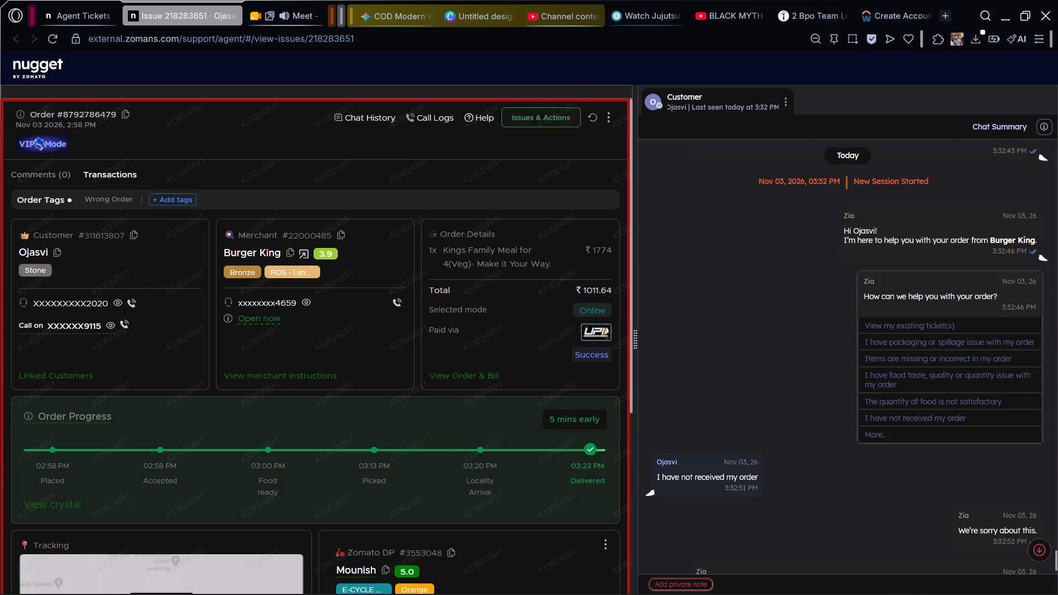
Review the order items and add-ons available under the issue Item(s) missing or not delivered, then dismiss the form.
{"action": "left_click", "coordinate": [560, 109]}
{"action": "left_click", "coordinate": [489, 191]}
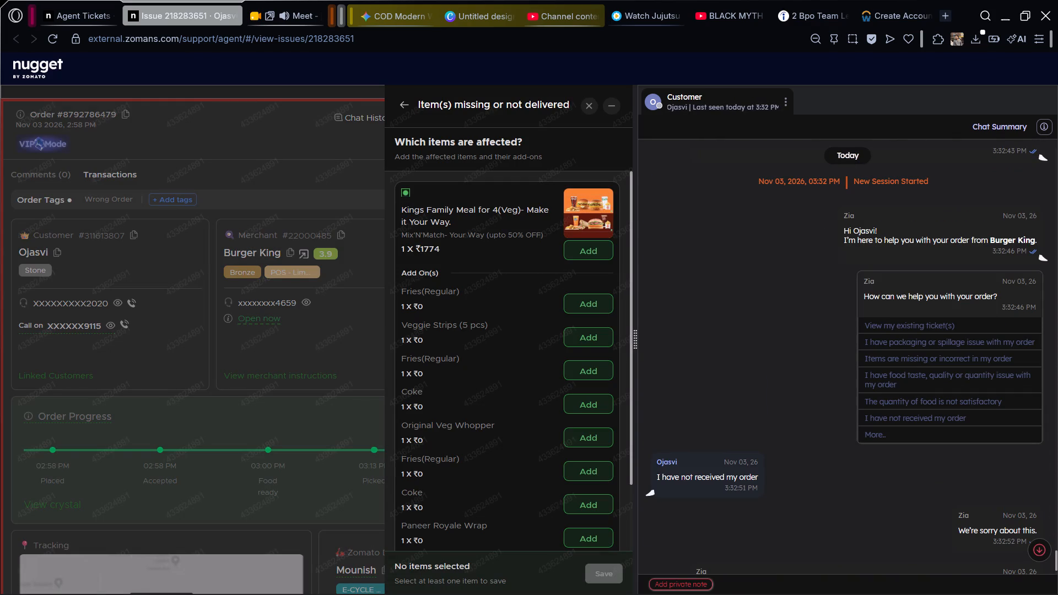
{"action": "scroll", "coordinate": [546, 299], "scroll_direction": "down", "scroll_amount": 4}
{"action": "scroll", "coordinate": [546, 299], "scroll_direction": "up", "scroll_amount": 5}
{"action": "scroll", "coordinate": [546, 299], "scroll_direction": "down", "scroll_amount": 1}
{"action": "scroll", "coordinate": [546, 299], "scroll_direction": "up", "scroll_amount": 2}
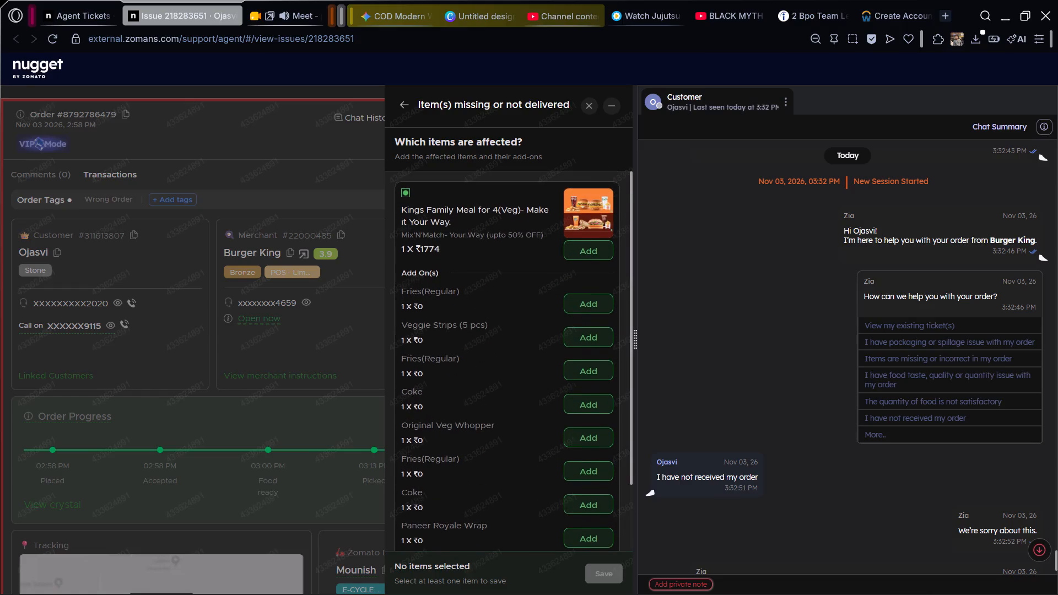
{"action": "left_click", "coordinate": [615, 110]}
Request another callback to the Burger King merchant from the issue page.
{"action": "left_click", "coordinate": [398, 301]}
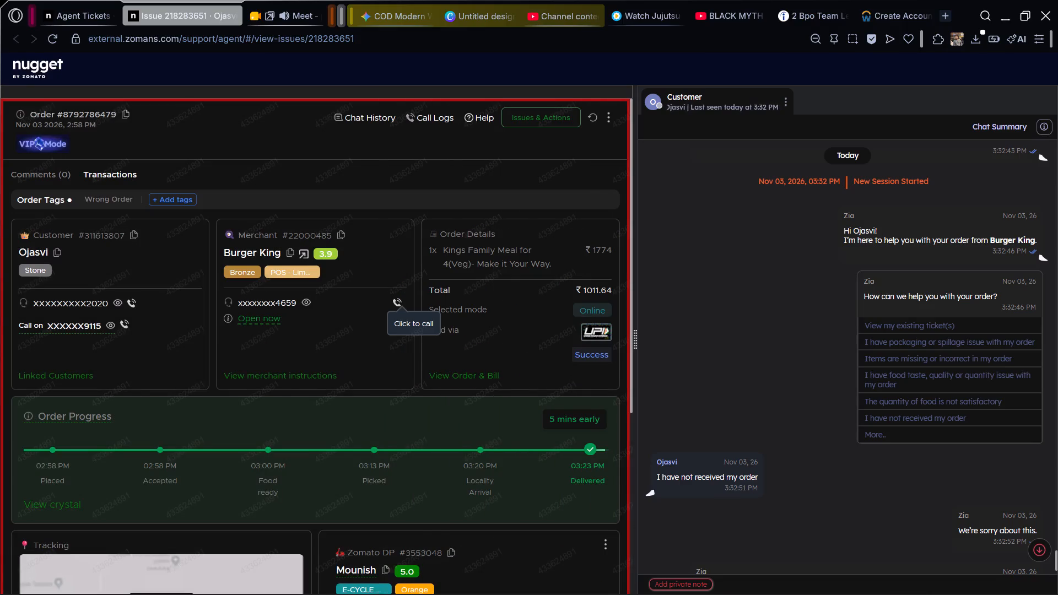
{"action": "left_click", "coordinate": [581, 401]}
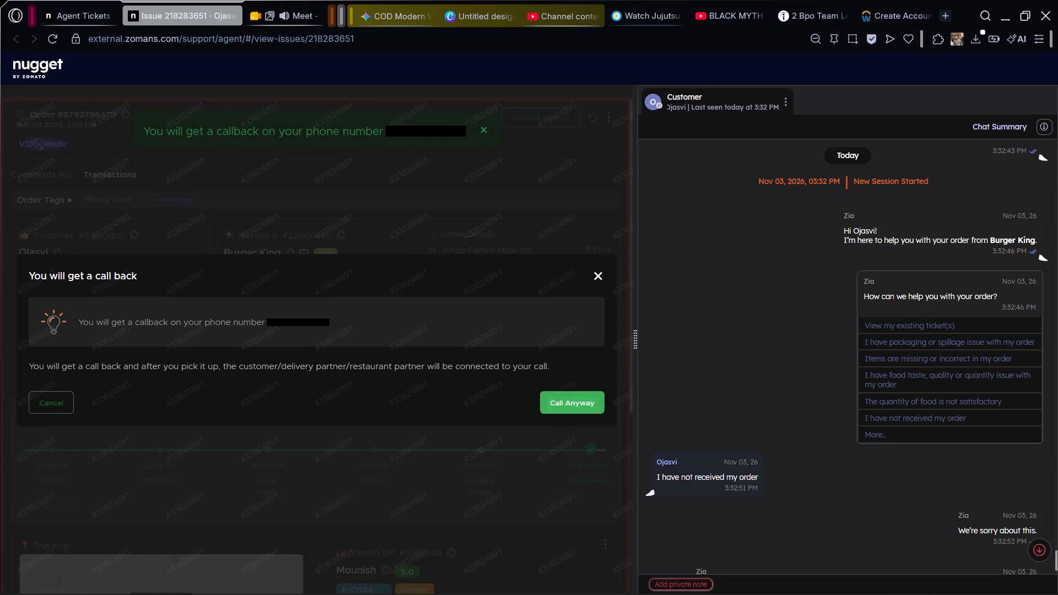
Switch to YouTube Studio and publish the "MW4 First Impressions: HUGE Betrayal" video with Public visibility.
{"action": "left_click", "coordinate": [542, 14]}
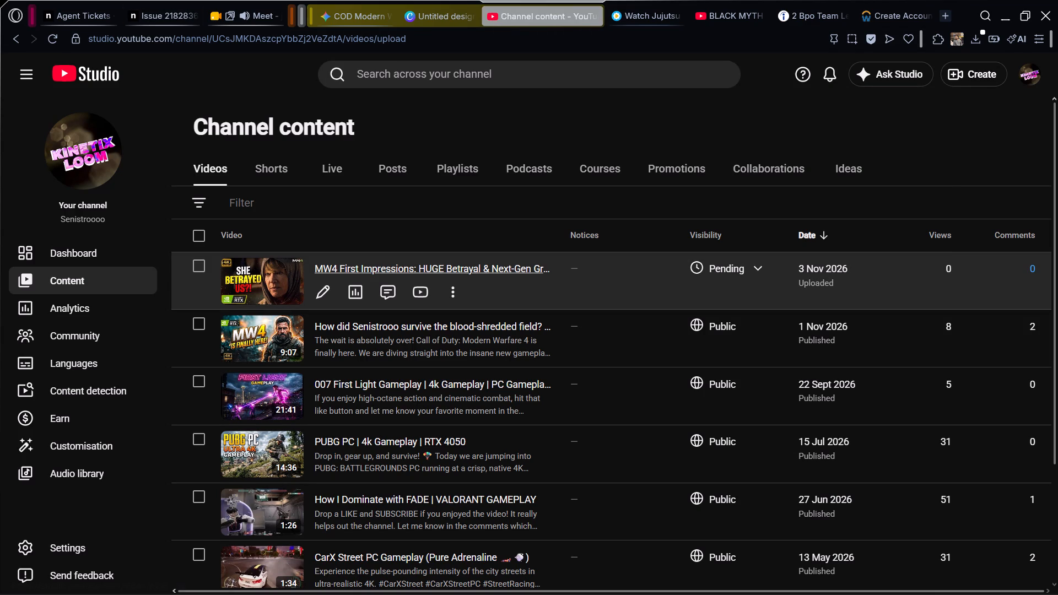
{"action": "left_click", "coordinate": [731, 269]}
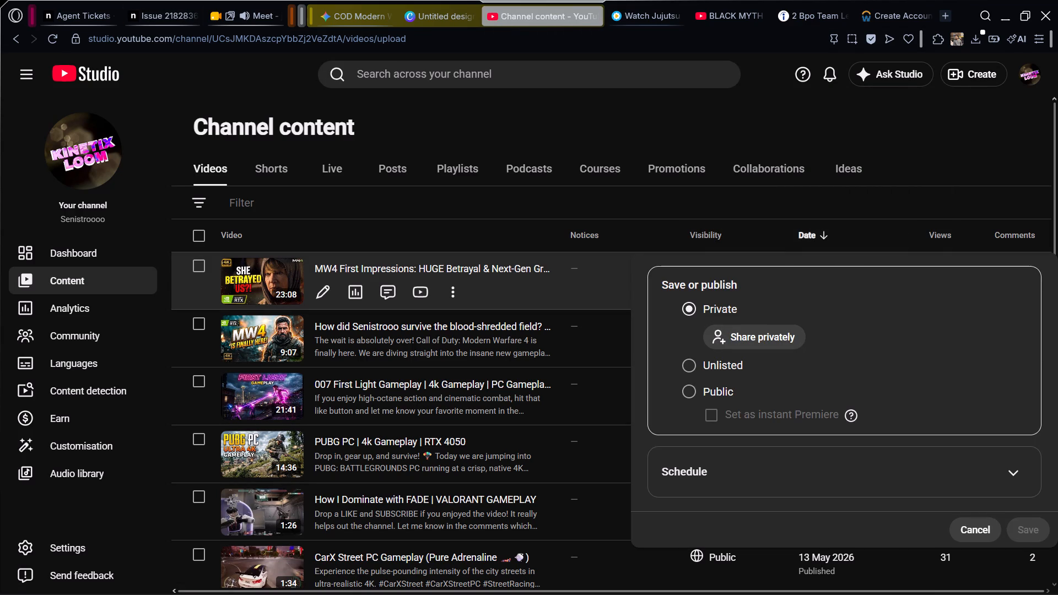
{"action": "left_click", "coordinate": [684, 390]}
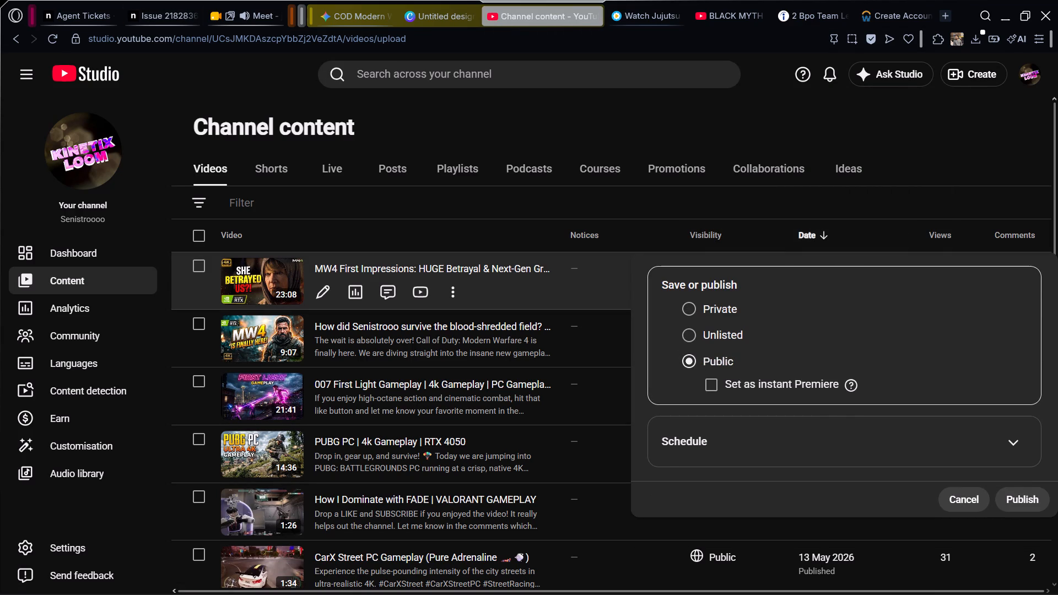
{"action": "left_click", "coordinate": [1013, 499]}
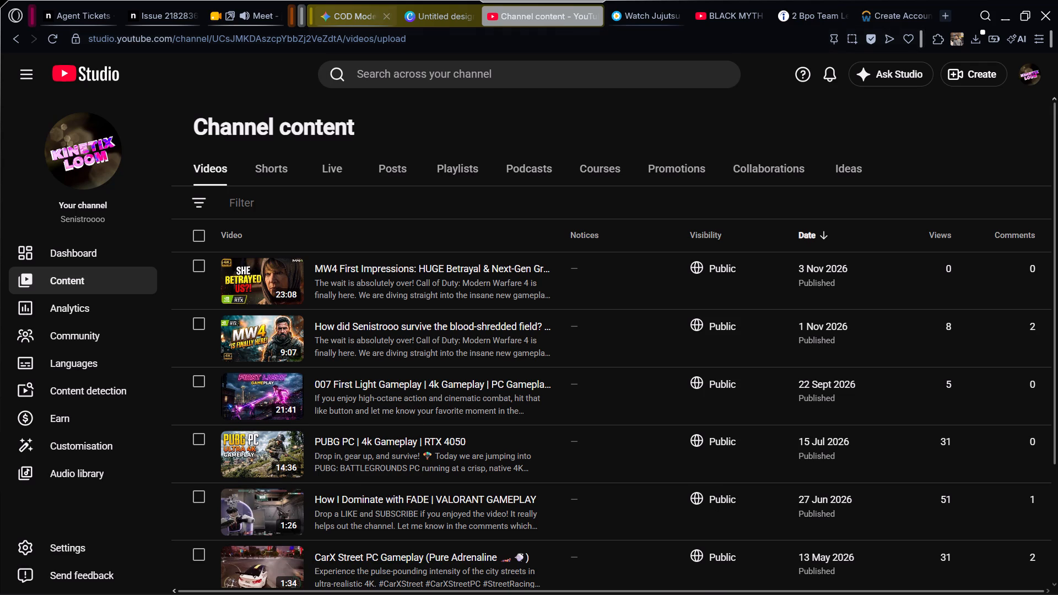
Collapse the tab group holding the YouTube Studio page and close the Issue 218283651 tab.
{"action": "left_click", "coordinate": [311, 15]}
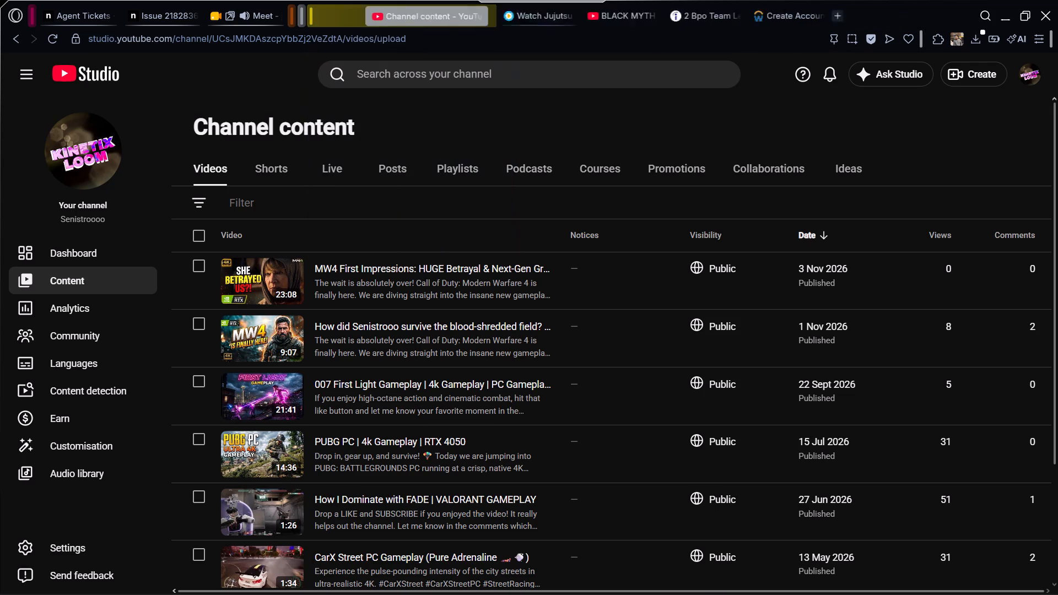
{"action": "left_click", "coordinate": [463, 7]}
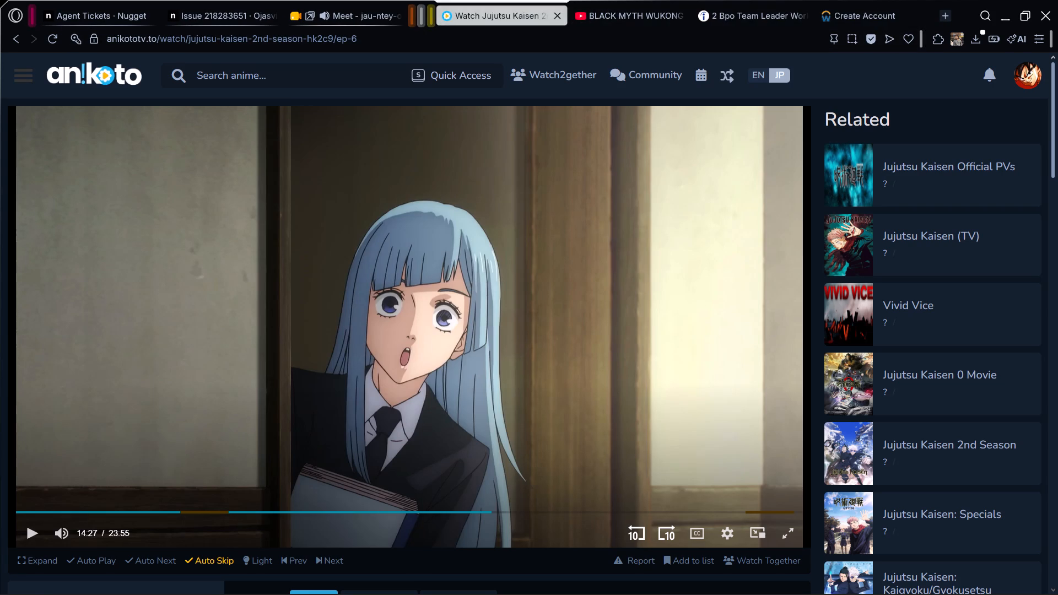
{"action": "left_click", "coordinate": [211, 1]}
{"action": "left_click", "coordinate": [283, 15]}
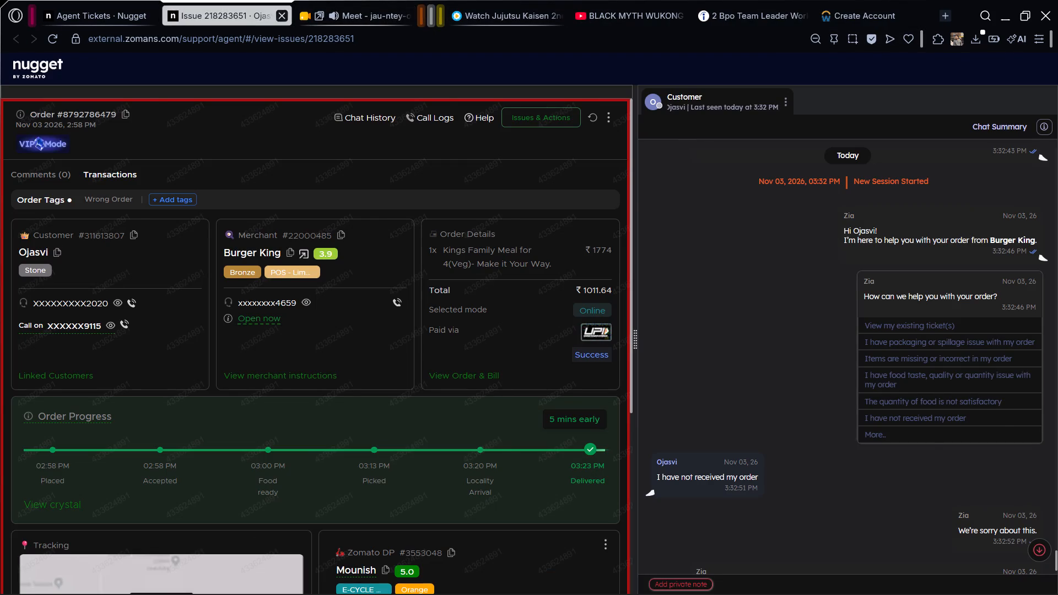
{"action": "left_click", "coordinate": [805, 305]}
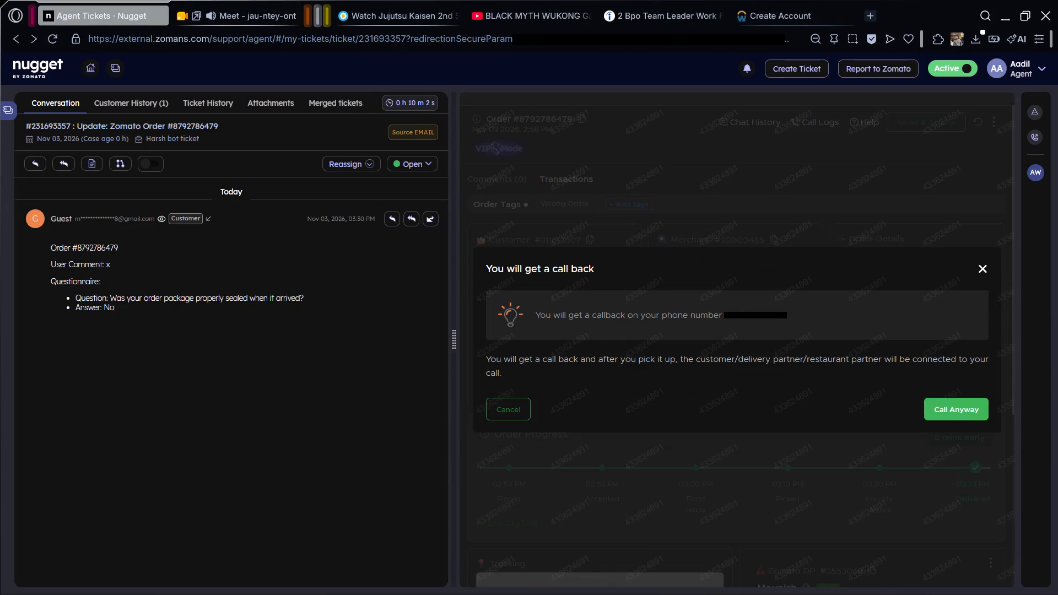
{"action": "left_click", "coordinate": [944, 414]}
Delete the Wrong Order tag from the order using its tags log.
{"action": "left_click", "coordinate": [563, 199]}
{"action": "left_click", "coordinate": [564, 209]}
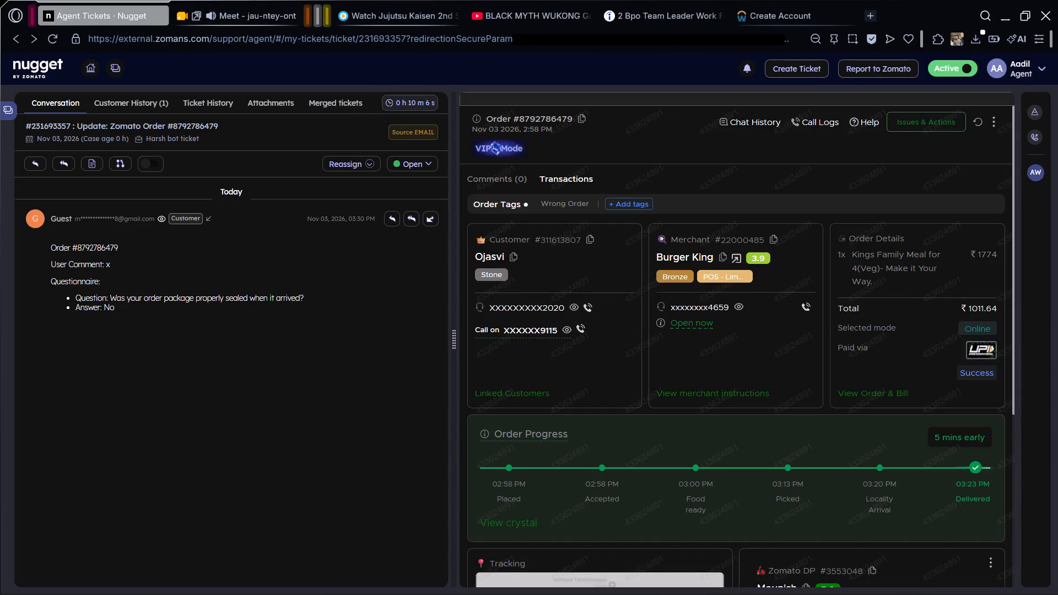
{"action": "left_click", "coordinate": [567, 208]}
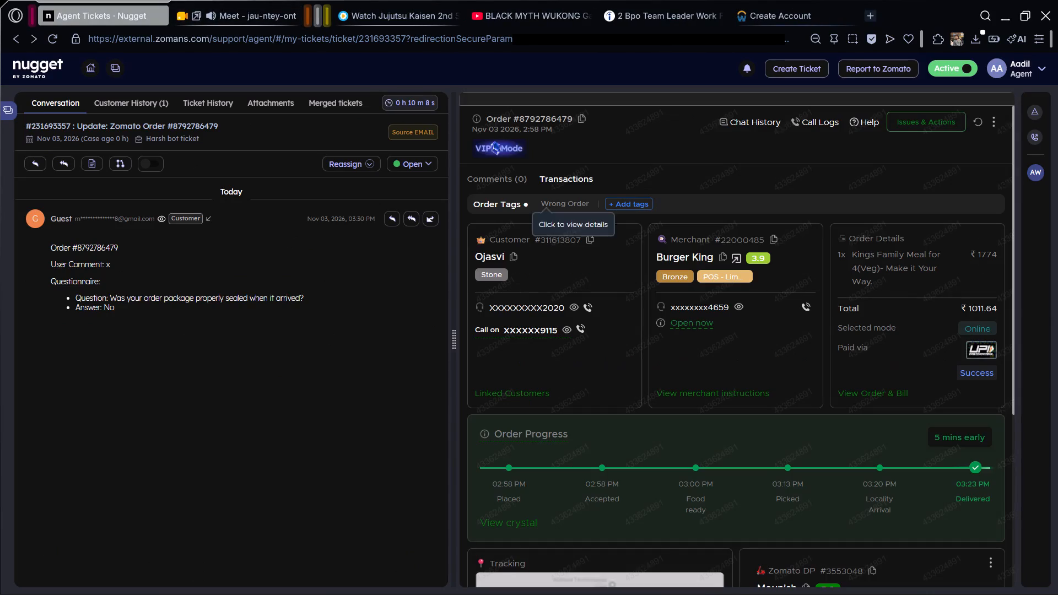
{"action": "left_click", "coordinate": [906, 351]}
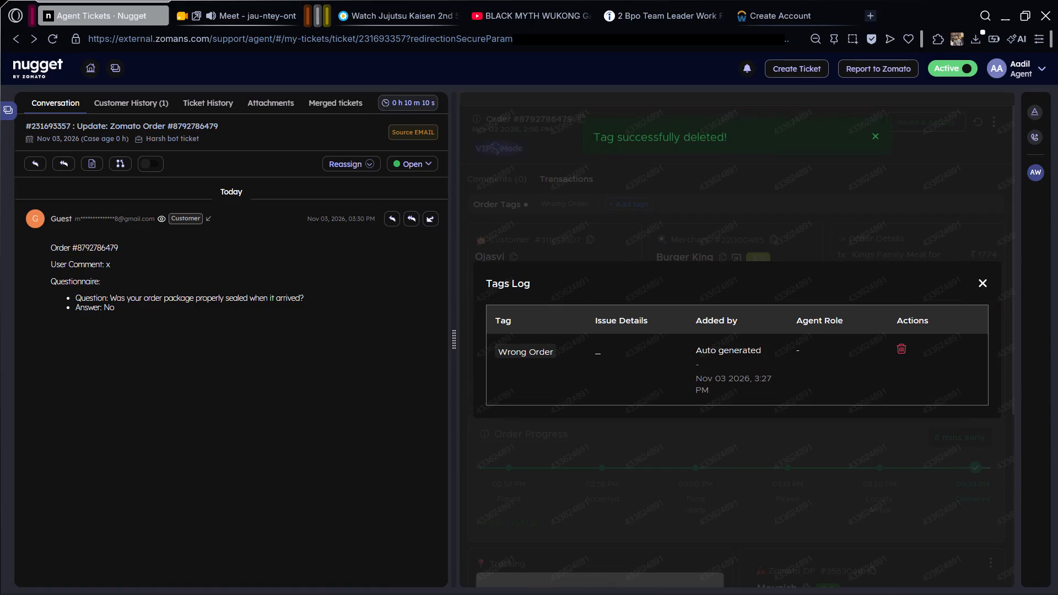
Add the Missing Item tag to the order.
{"action": "left_click", "coordinate": [580, 203]}
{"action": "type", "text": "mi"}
{"action": "left_click", "coordinate": [584, 259]}
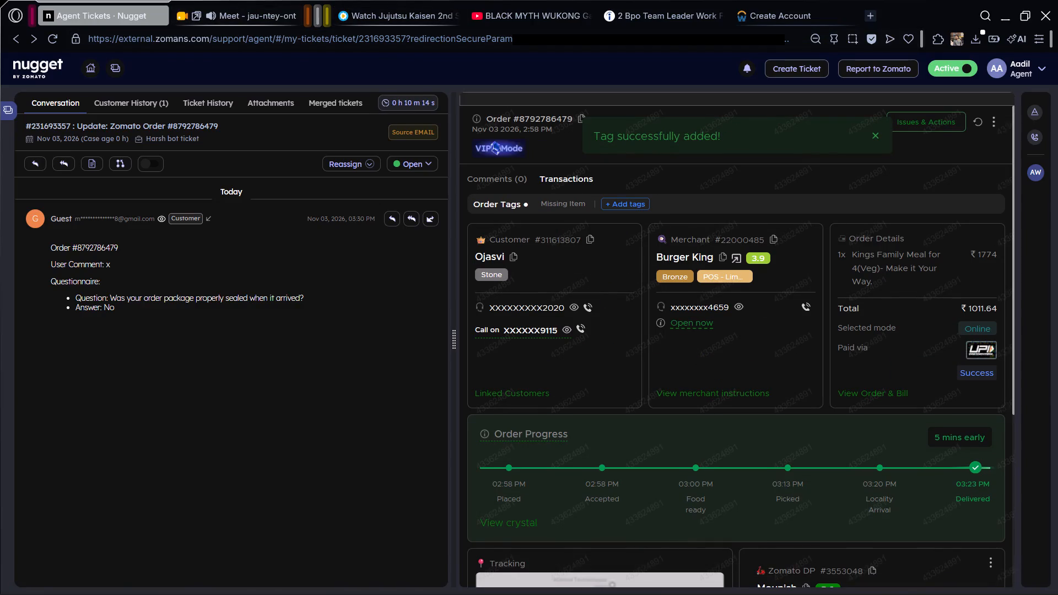
Open a new tab and search the web for sg.
{"action": "left_click", "coordinate": [873, 20]}
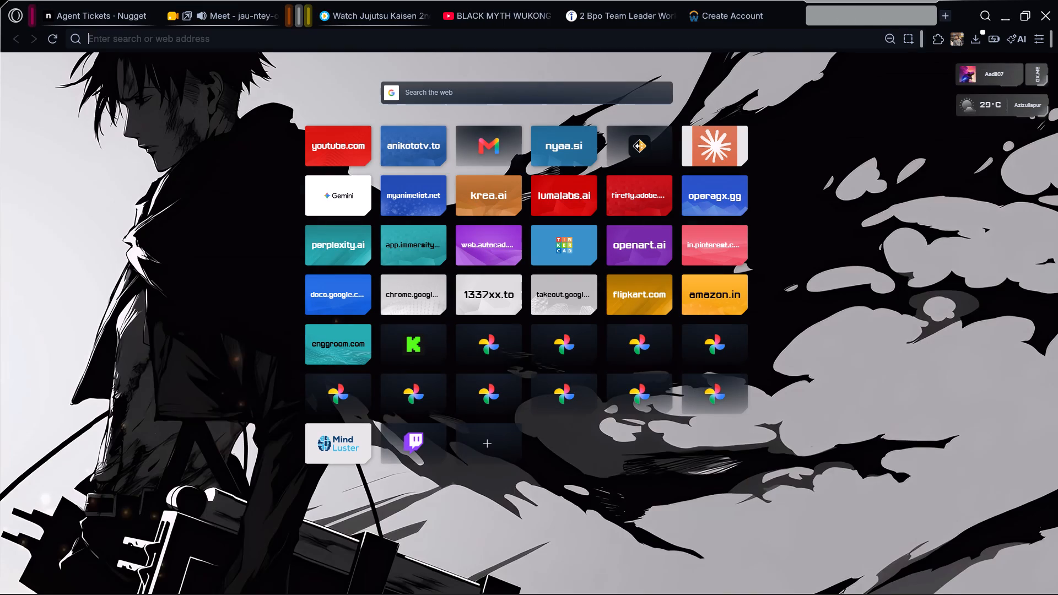
{"action": "left_click", "coordinate": [841, 47]}
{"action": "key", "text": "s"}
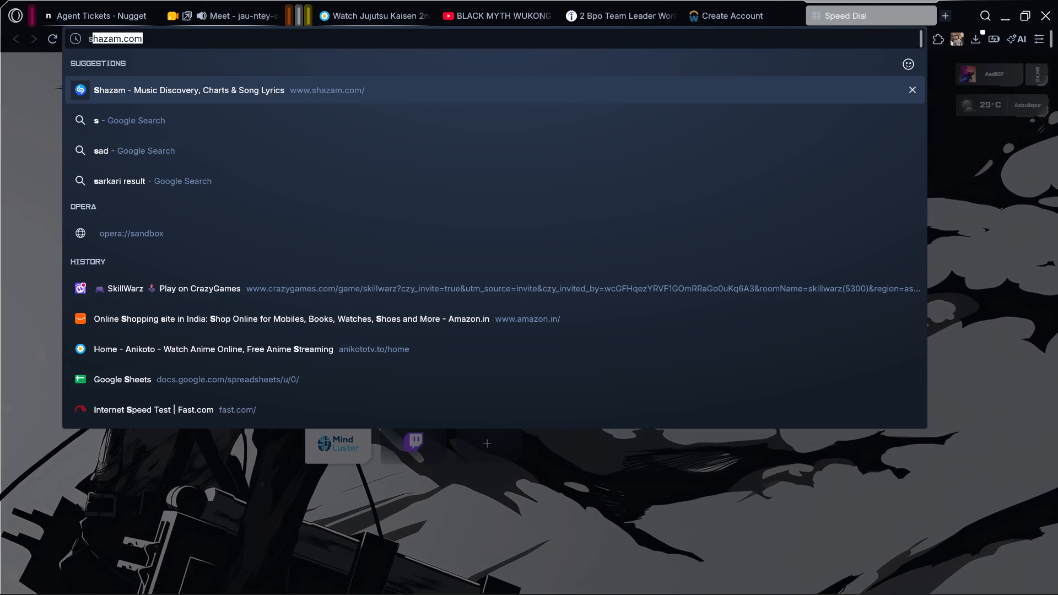
{"action": "key", "text": "BackSpace"}
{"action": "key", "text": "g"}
{"action": "key", "text": "Return"}
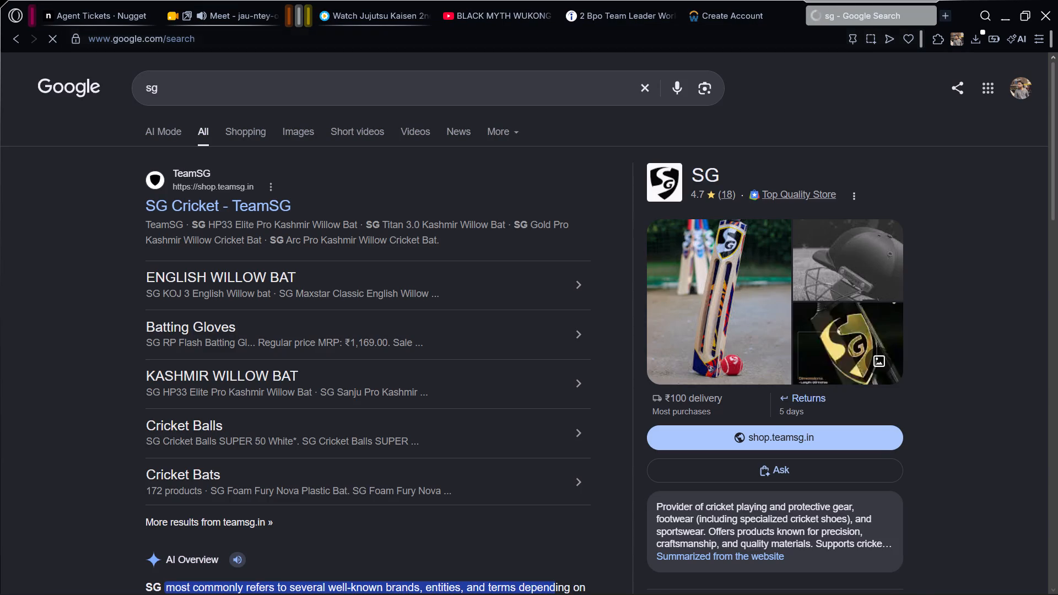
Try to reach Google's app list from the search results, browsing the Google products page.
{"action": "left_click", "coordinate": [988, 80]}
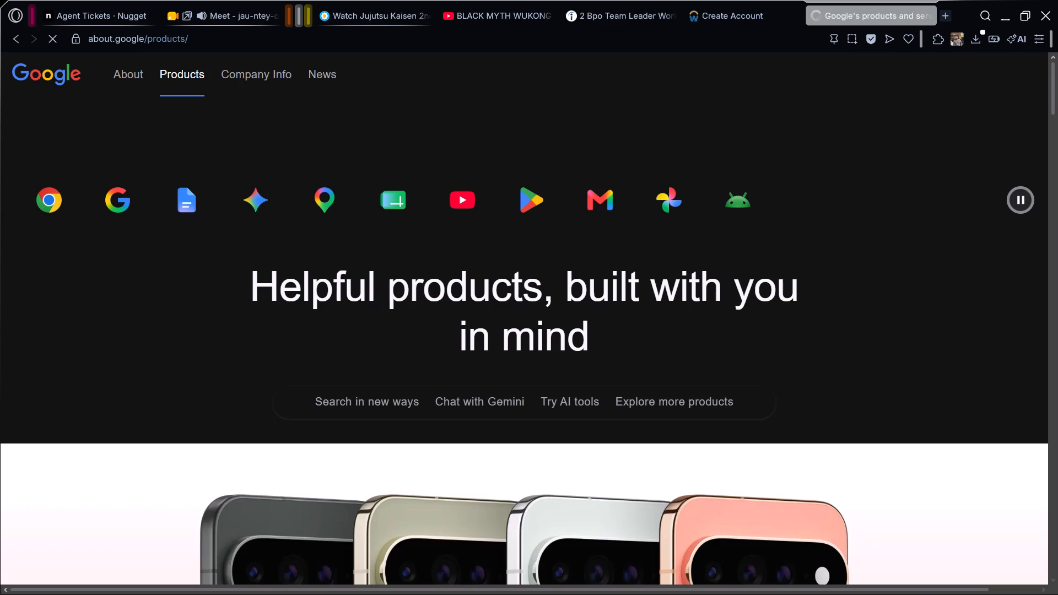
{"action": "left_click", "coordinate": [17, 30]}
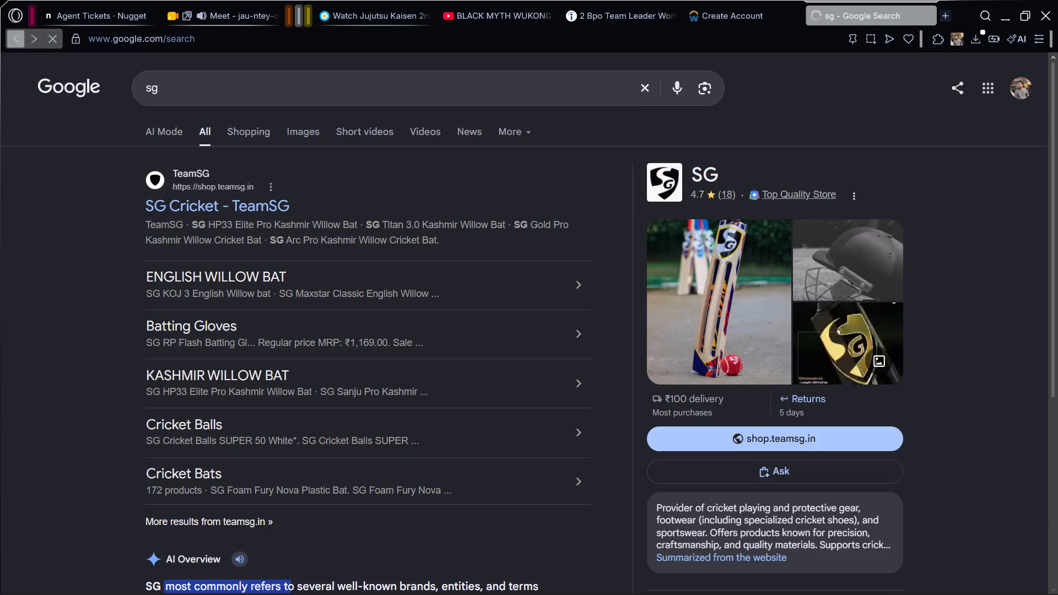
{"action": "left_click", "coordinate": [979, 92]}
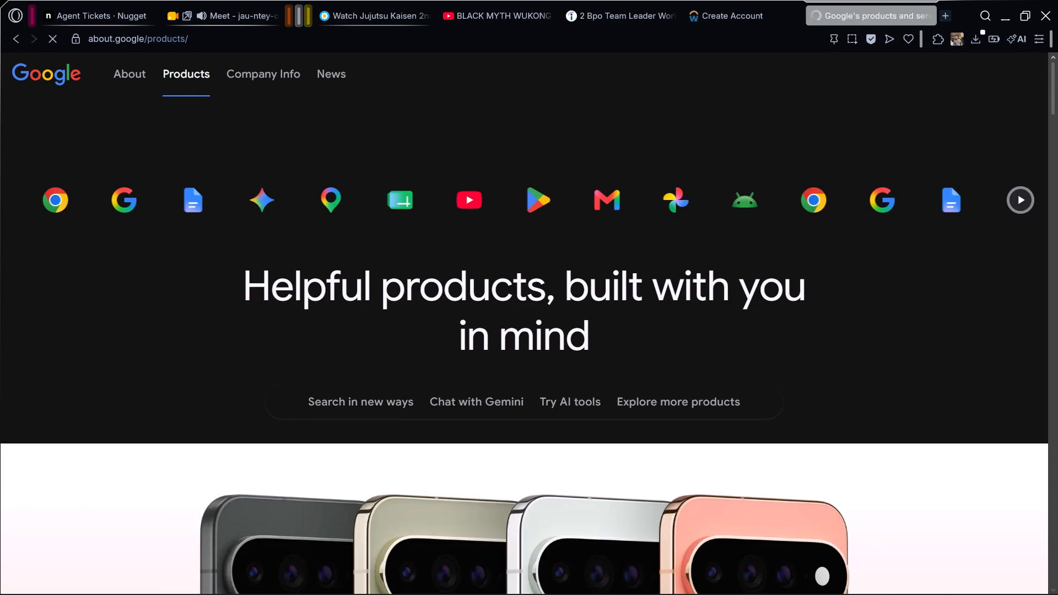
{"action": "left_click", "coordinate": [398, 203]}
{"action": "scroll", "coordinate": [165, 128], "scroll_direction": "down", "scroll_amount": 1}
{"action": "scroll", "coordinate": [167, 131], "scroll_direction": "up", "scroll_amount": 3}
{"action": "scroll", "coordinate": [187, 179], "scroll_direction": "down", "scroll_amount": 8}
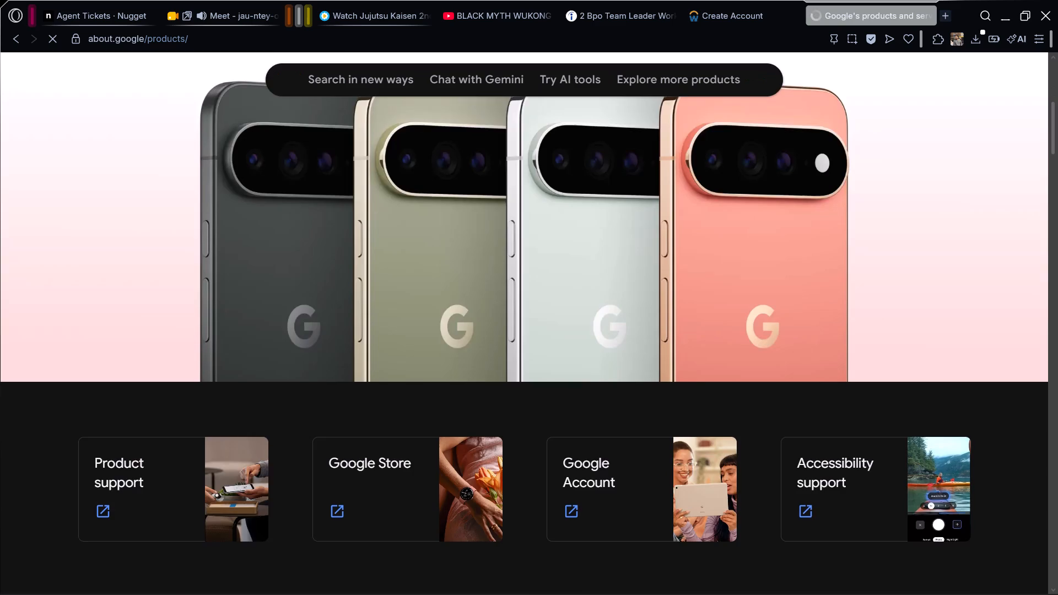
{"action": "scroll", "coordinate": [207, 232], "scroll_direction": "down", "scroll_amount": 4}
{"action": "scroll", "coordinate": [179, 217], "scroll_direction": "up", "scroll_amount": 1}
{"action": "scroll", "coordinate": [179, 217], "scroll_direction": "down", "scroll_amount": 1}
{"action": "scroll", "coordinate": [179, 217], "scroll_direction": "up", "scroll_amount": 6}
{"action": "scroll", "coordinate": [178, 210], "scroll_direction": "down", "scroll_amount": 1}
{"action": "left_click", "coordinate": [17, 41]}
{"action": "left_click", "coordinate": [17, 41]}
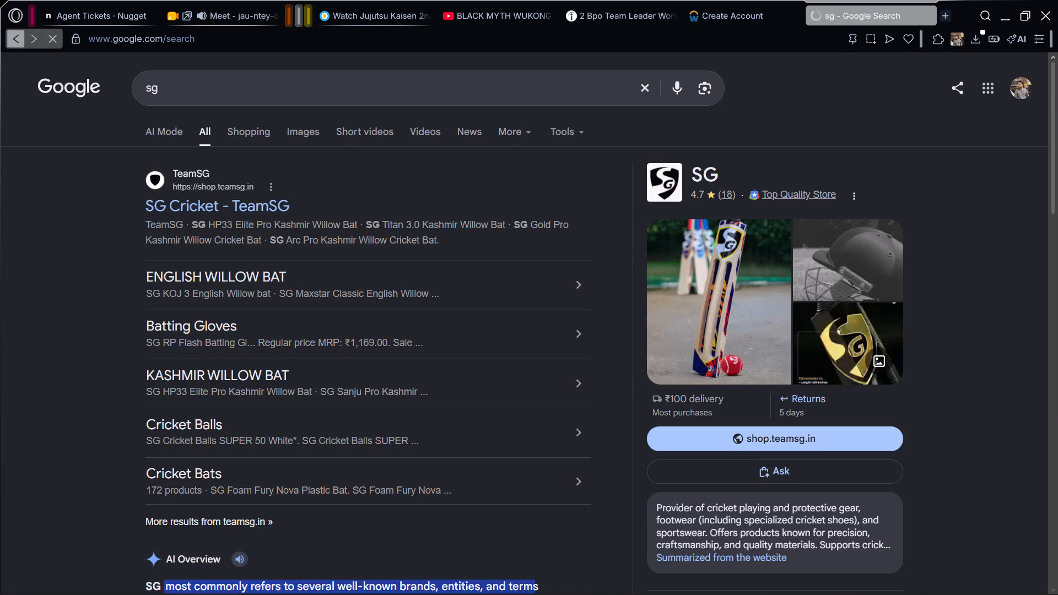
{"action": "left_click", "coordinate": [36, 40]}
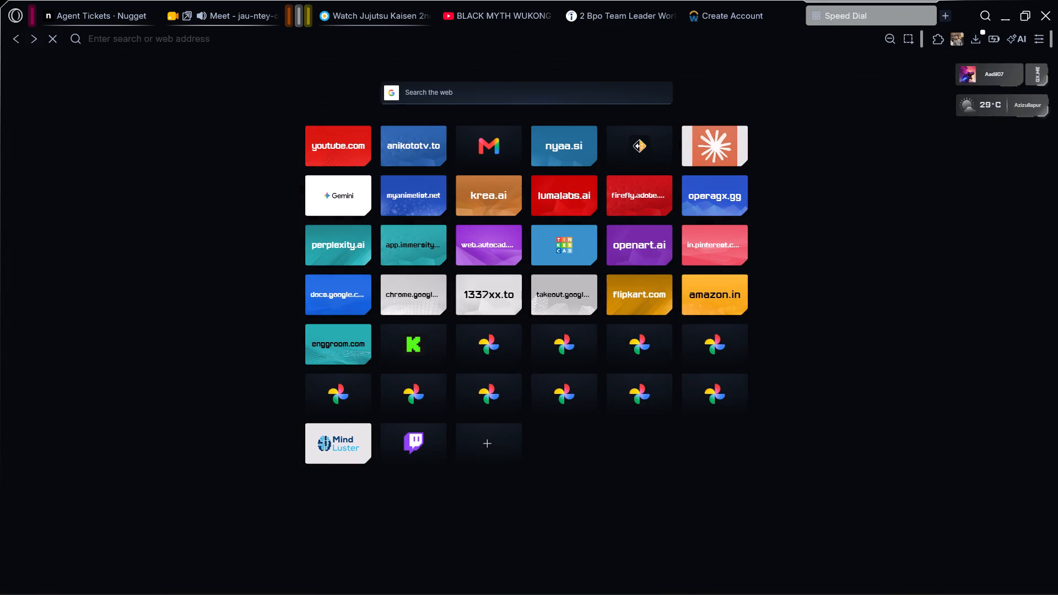
Open the JANTRY spreadsheet from Google Sheets, read through its Lucknow prayer timings, and close its tab.
{"action": "left_click", "coordinate": [56, 89]}
{"action": "left_click", "coordinate": [999, 79]}
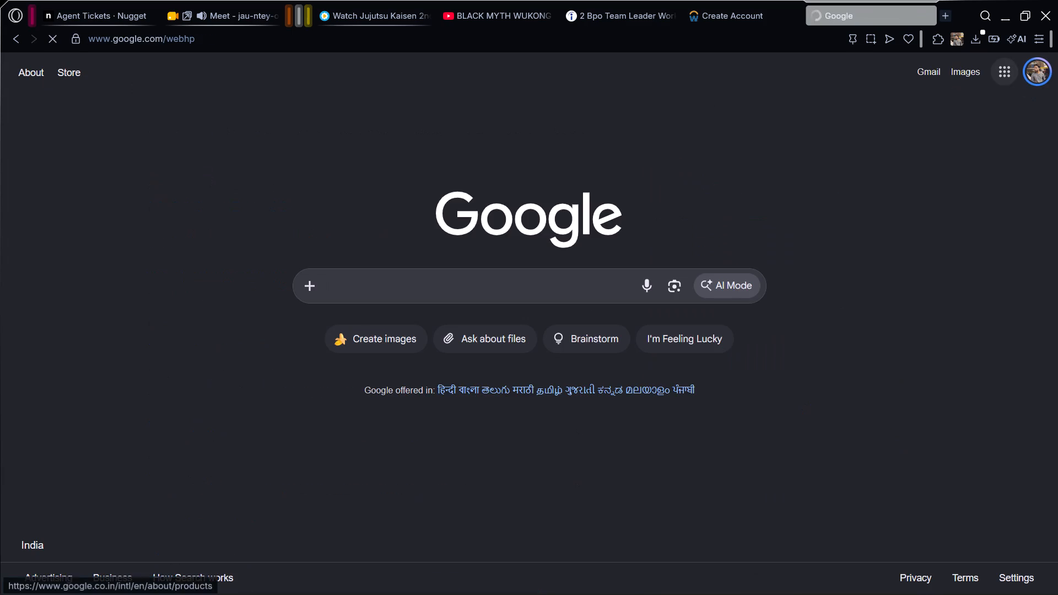
{"action": "left_click", "coordinate": [971, 454]}
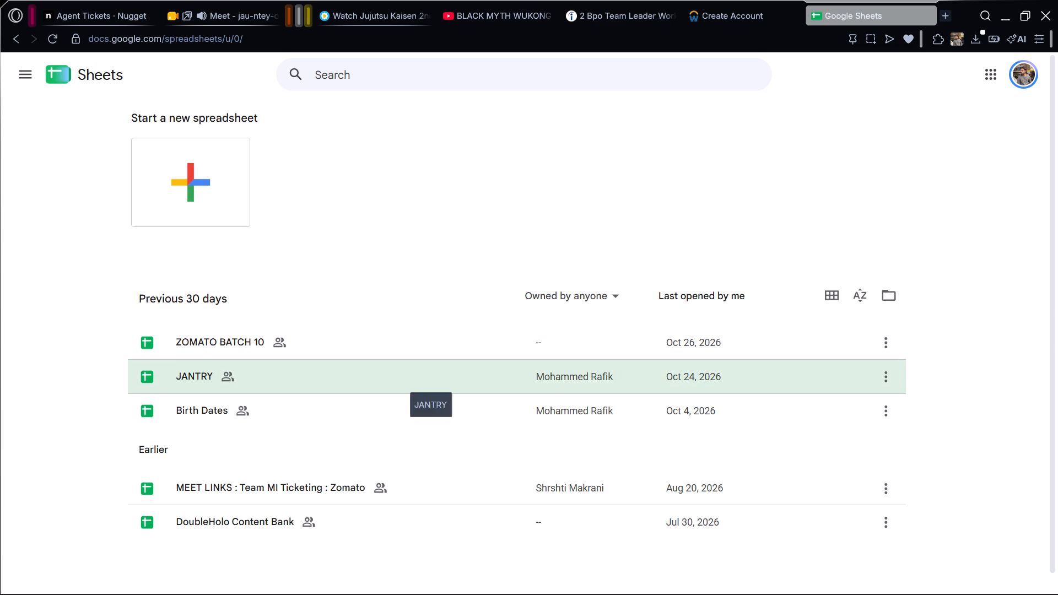
{"action": "left_click", "coordinate": [281, 376]}
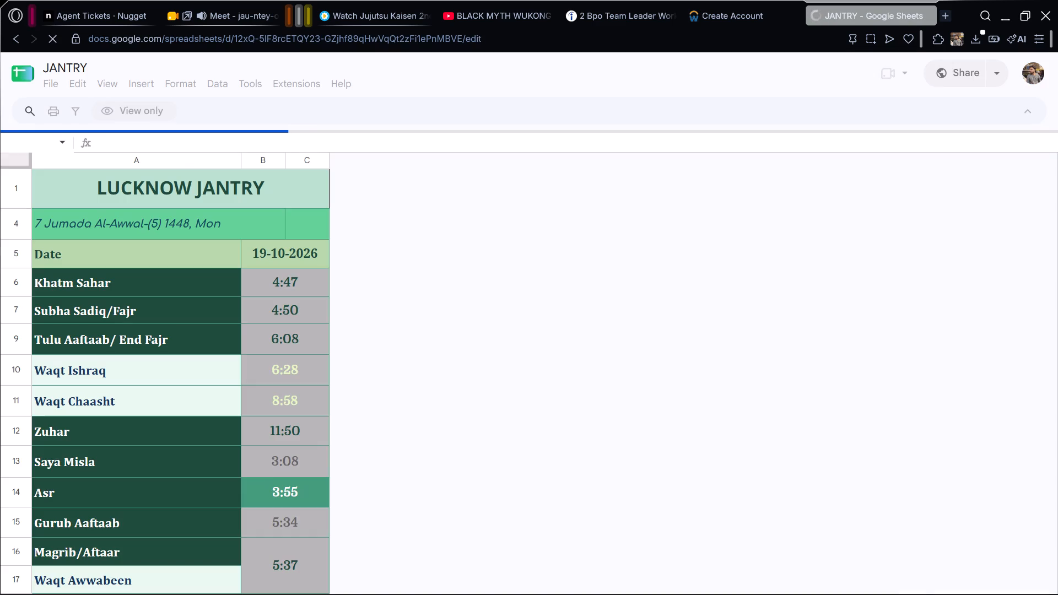
{"action": "scroll", "coordinate": [380, 332], "scroll_direction": "down", "scroll_amount": 1}
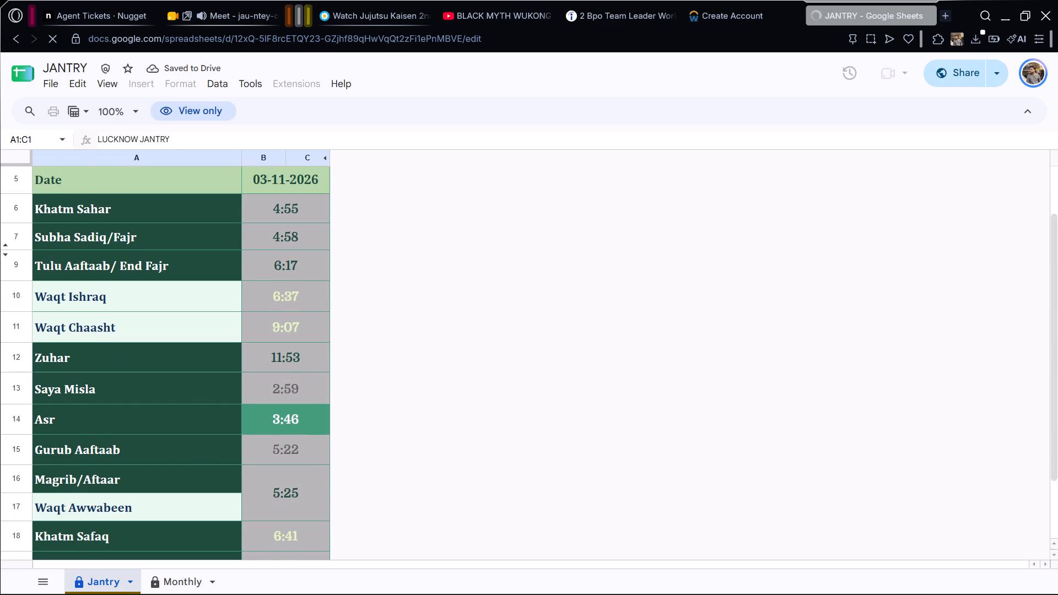
{"action": "scroll", "coordinate": [380, 332], "scroll_direction": "down", "scroll_amount": 1}
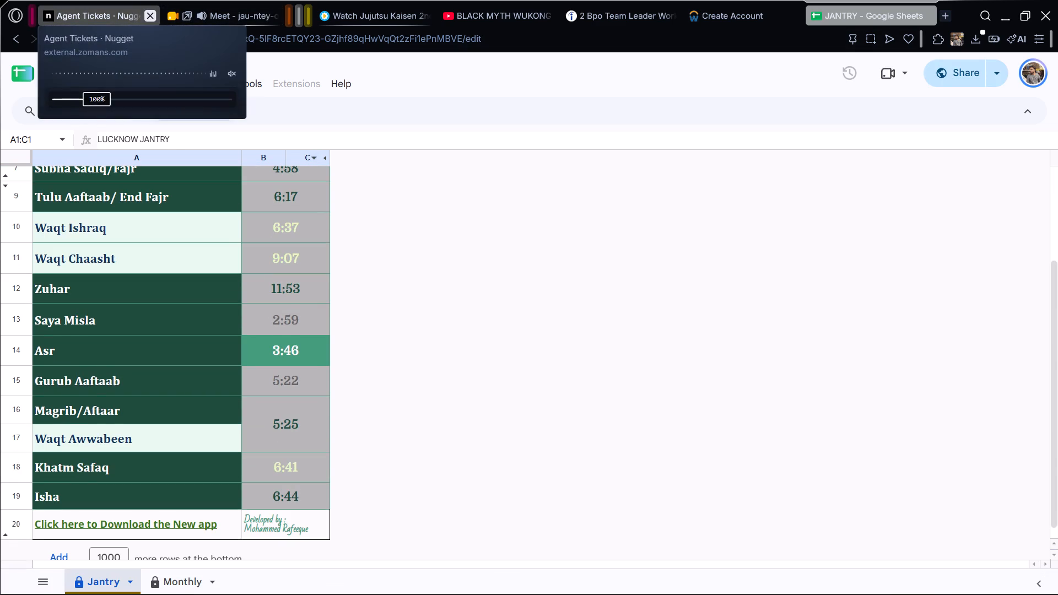
{"action": "left_click", "coordinate": [928, 19]}
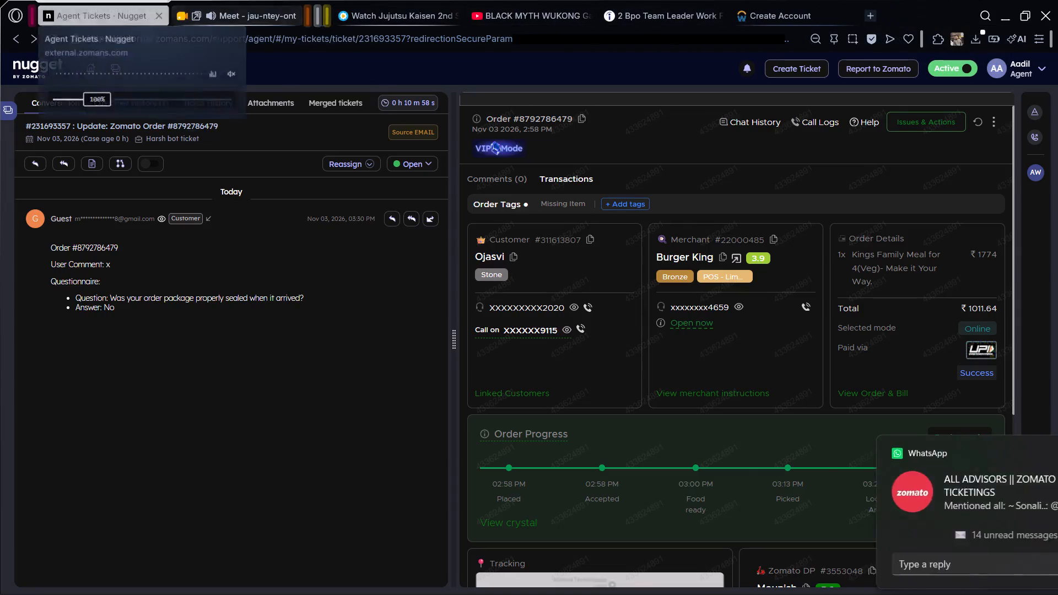
{"action": "scroll", "coordinate": [902, 428], "scroll_direction": "down", "scroll_amount": 2}
{"action": "scroll", "coordinate": [856, 419], "scroll_direction": "down", "scroll_amount": 1}
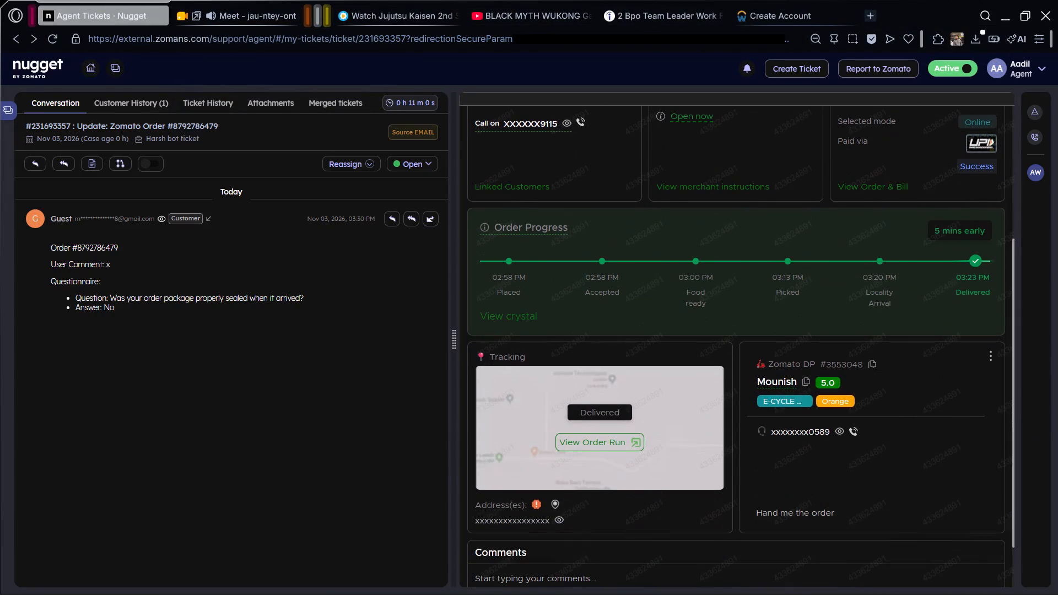
{"action": "left_click", "coordinate": [857, 428]}
{"action": "left_click", "coordinate": [955, 418]}
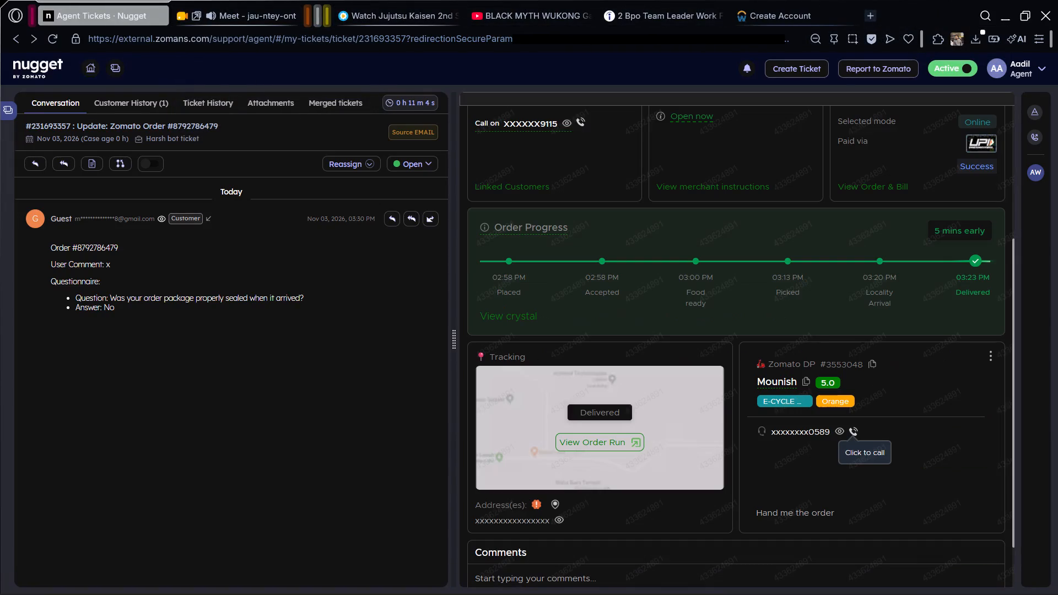
{"action": "left_click", "coordinate": [855, 432]}
{"action": "left_click", "coordinate": [954, 402]}
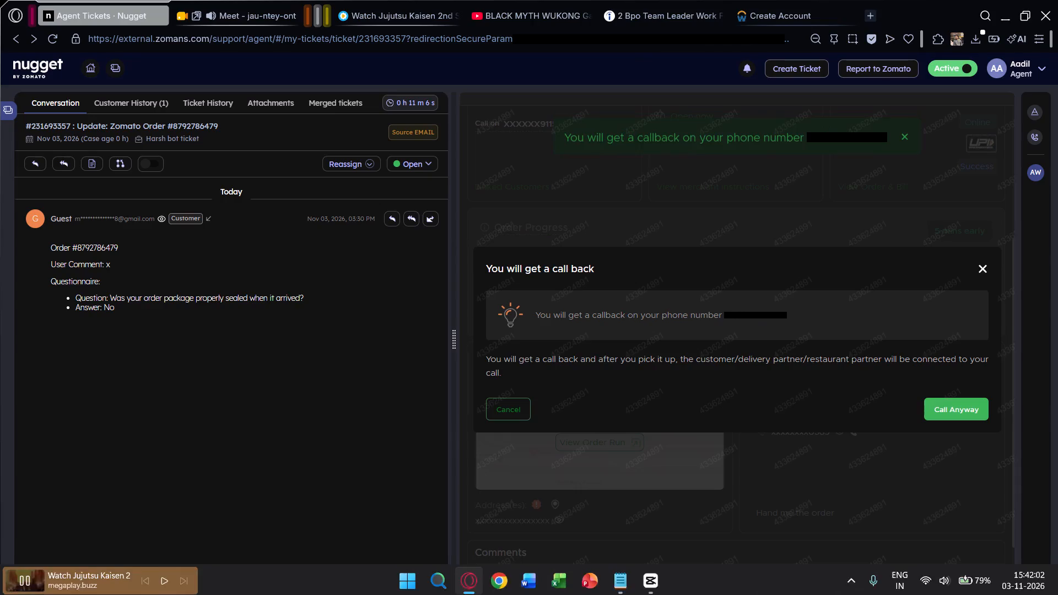
{"action": "left_click", "coordinate": [848, 431]}
{"action": "left_click", "coordinate": [921, 407]}
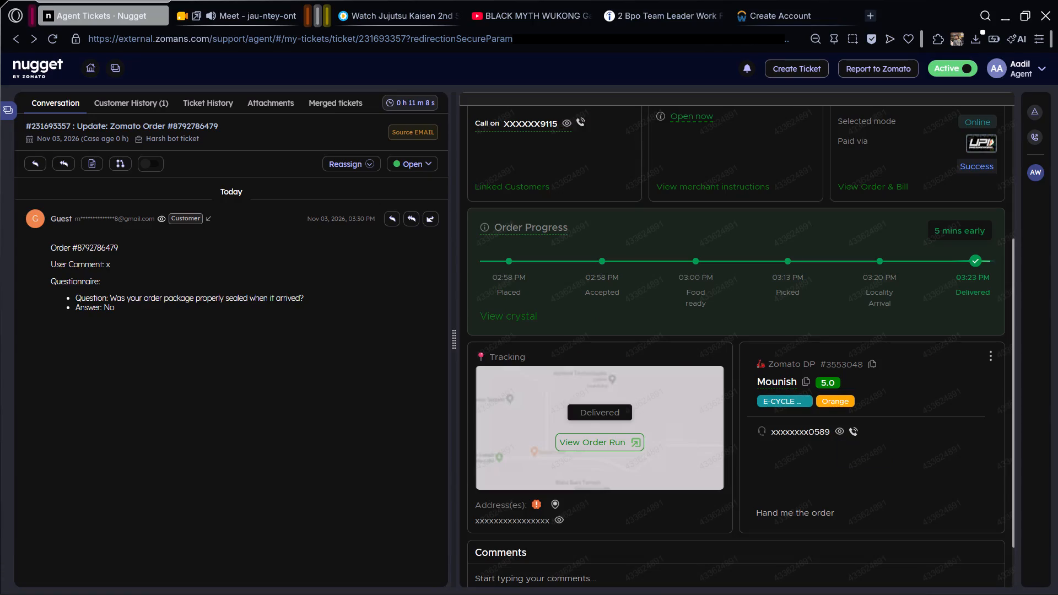
{"action": "left_click", "coordinate": [854, 432]}
{"action": "left_click", "coordinate": [939, 408]}
{"action": "scroll", "coordinate": [815, 266], "scroll_direction": "down", "scroll_amount": 2}
{"action": "scroll", "coordinate": [815, 266], "scroll_direction": "up", "scroll_amount": 2}
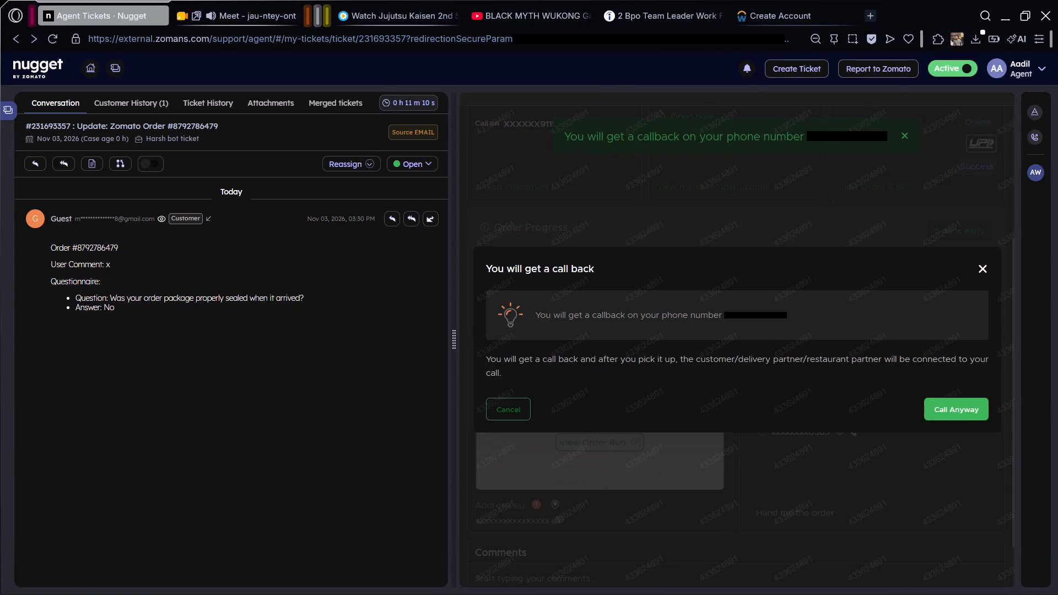
{"action": "scroll", "coordinate": [815, 266], "scroll_direction": "up", "scroll_amount": 2}
{"action": "scroll", "coordinate": [780, 273], "scroll_direction": "down", "scroll_amount": 1}
{"action": "scroll", "coordinate": [780, 273], "scroll_direction": "up", "scroll_amount": 1}
{"action": "scroll", "coordinate": [780, 273], "scroll_direction": "down", "scroll_amount": 2}
{"action": "scroll", "coordinate": [780, 273], "scroll_direction": "up", "scroll_amount": 10}
{"action": "left_click", "coordinate": [798, 128]}
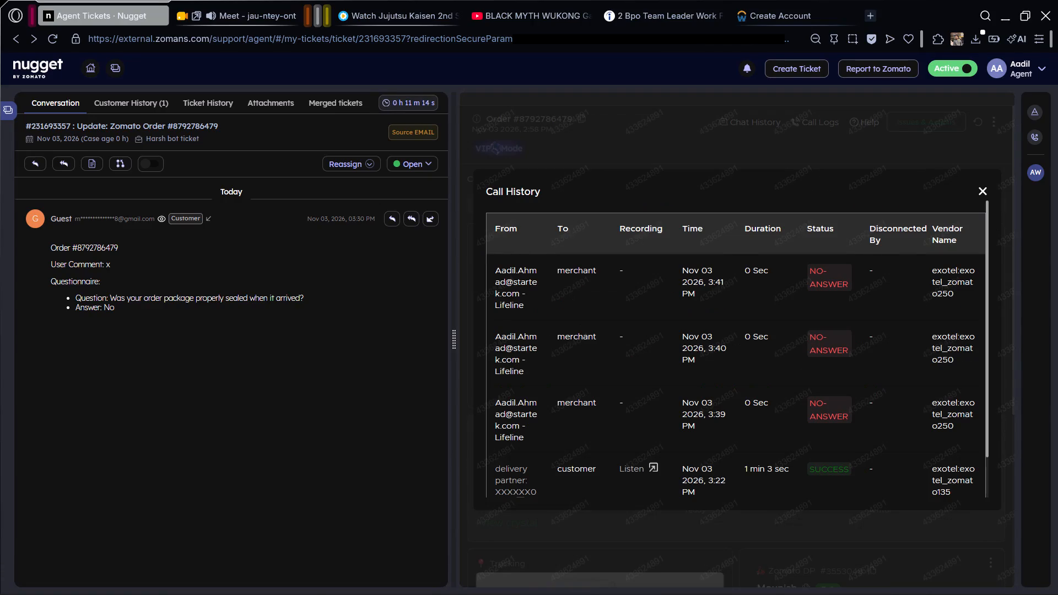
{"action": "left_click", "coordinate": [800, 123]}
In the ticket properties, set the Restaurant Call Status to Unresponsive.
{"action": "left_click", "coordinate": [1040, 112]}
{"action": "left_click", "coordinate": [839, 291]}
{"action": "left_click", "coordinate": [848, 329]}
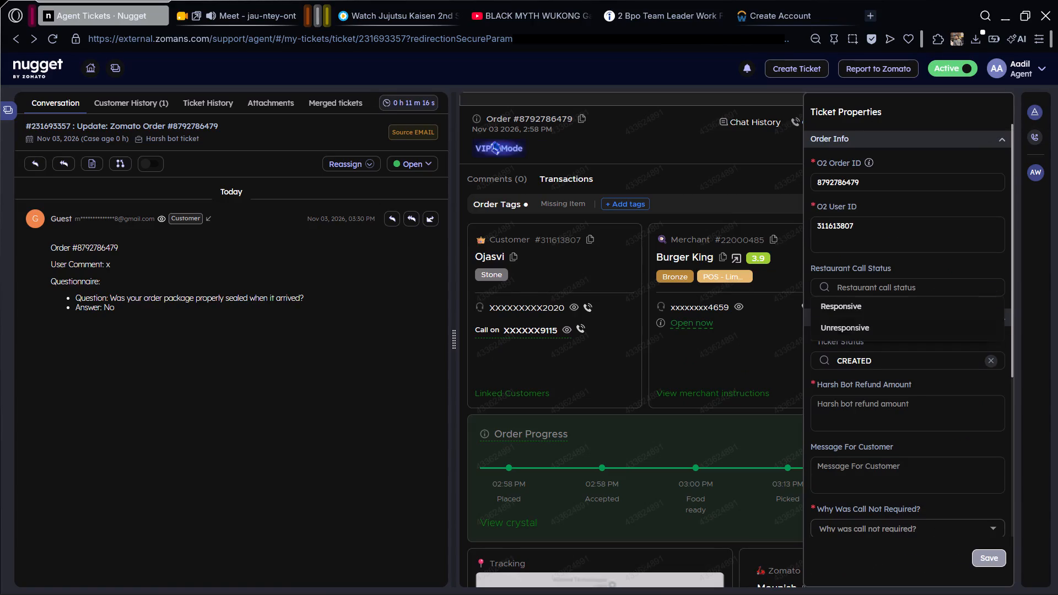
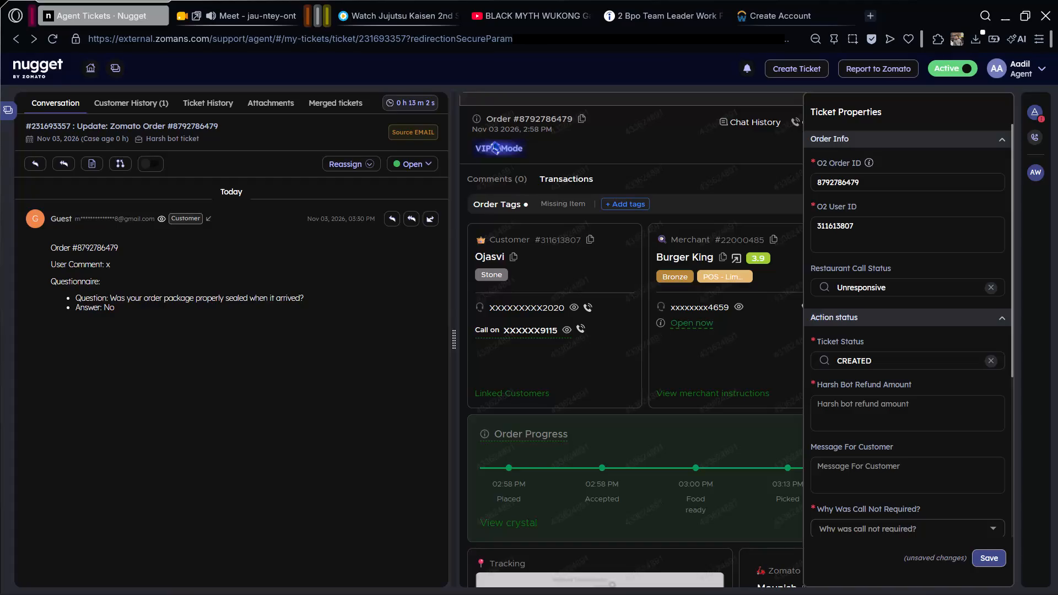
In the ticket properties, set the Ticket Status to REJECTED and the Harsh Bot Refund Amount to 0.
{"action": "left_click", "coordinate": [899, 363]}
{"action": "double_click", "coordinate": [848, 418]}
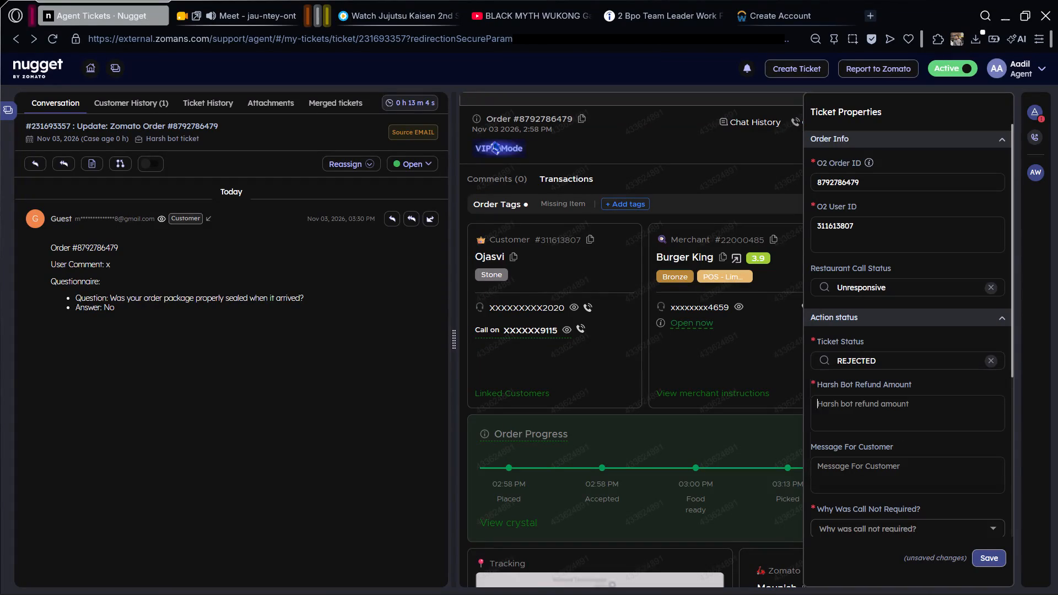
{"action": "key", "text": "0"}
Choose a reason why the call was not required, set Are Properties Filled to Yes, and save the ticket properties.
{"action": "scroll", "coordinate": [860, 378], "scroll_direction": "down", "scroll_amount": 8}
{"action": "left_click", "coordinate": [881, 274]}
{"action": "scroll", "coordinate": [875, 356], "scroll_direction": "down", "scroll_amount": 2}
{"action": "scroll", "coordinate": [874, 378], "scroll_direction": "up", "scroll_amount": 2}
{"action": "scroll", "coordinate": [873, 385], "scroll_direction": "down", "scroll_amount": 4}
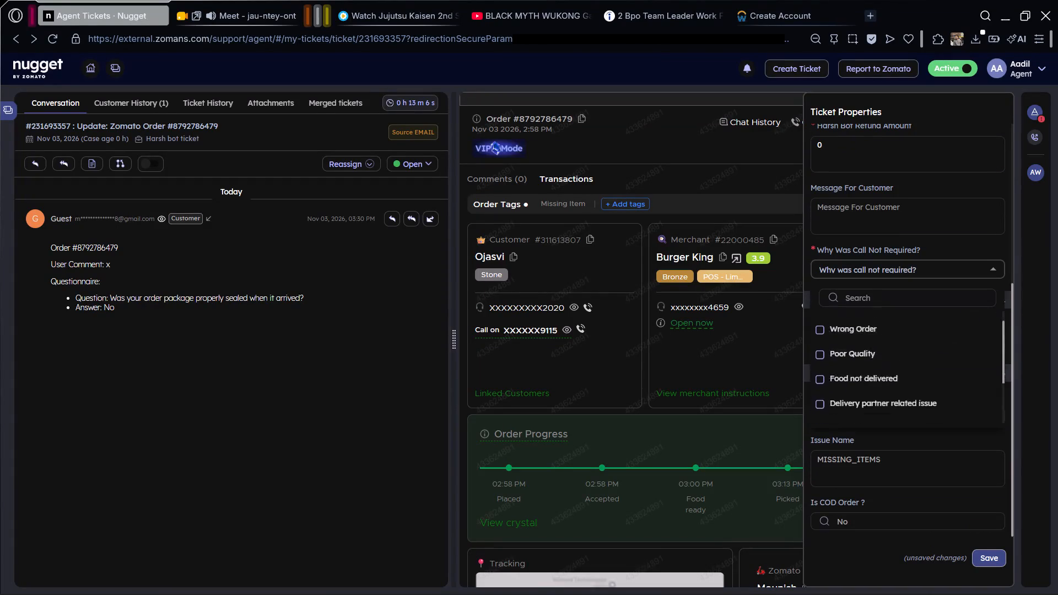
{"action": "left_click", "coordinate": [868, 404]}
{"action": "left_click", "coordinate": [866, 436]}
{"action": "left_click", "coordinate": [871, 341]}
{"action": "left_click", "coordinate": [856, 361]}
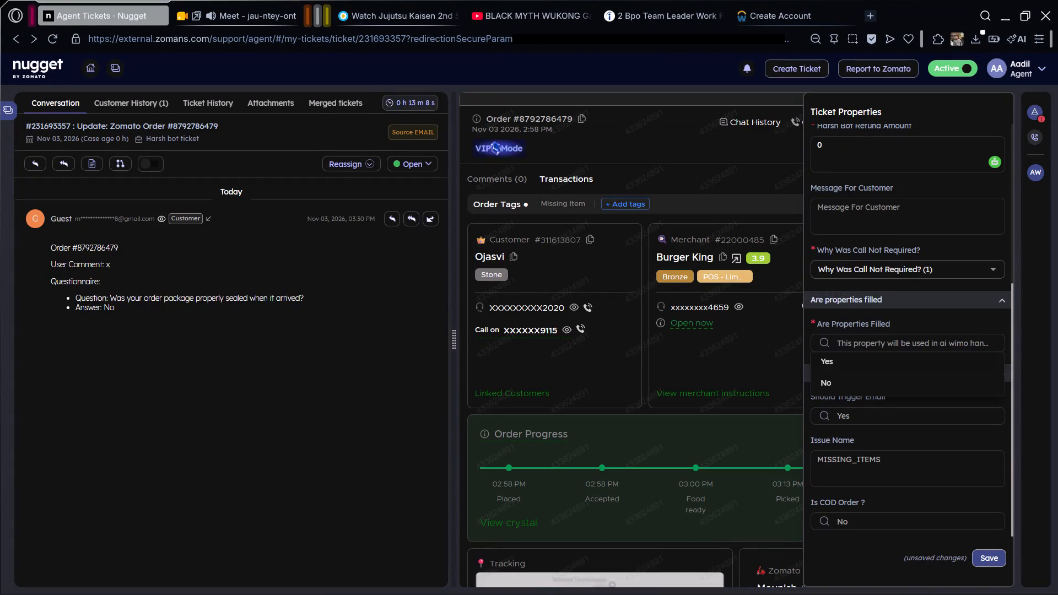
{"action": "left_click", "coordinate": [971, 558]}
{"action": "left_click", "coordinate": [987, 565]}
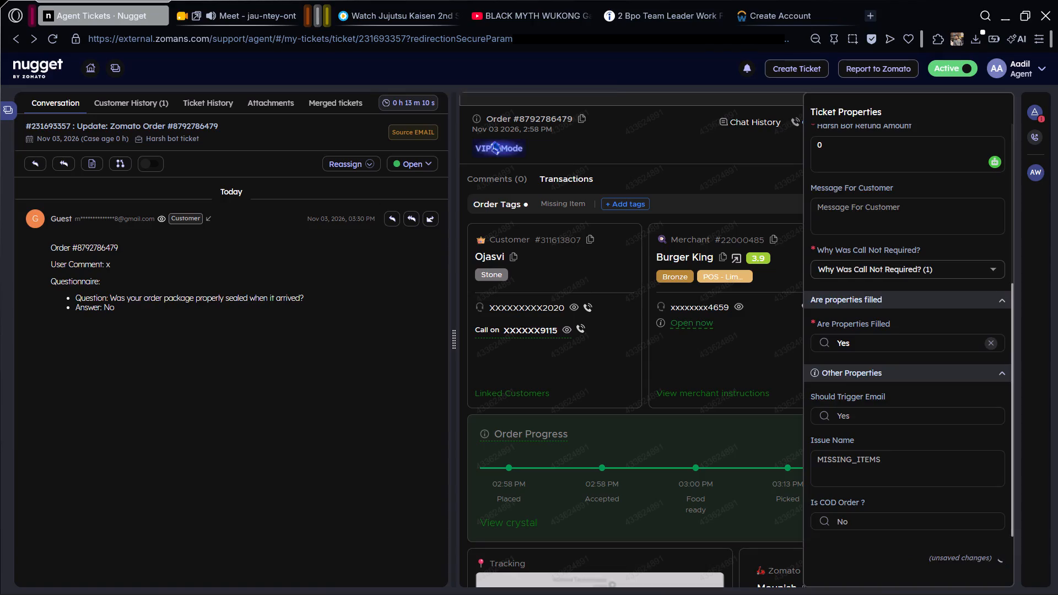
{"action": "left_click", "coordinate": [1039, 119]}
{"action": "left_click", "coordinate": [821, 129]}
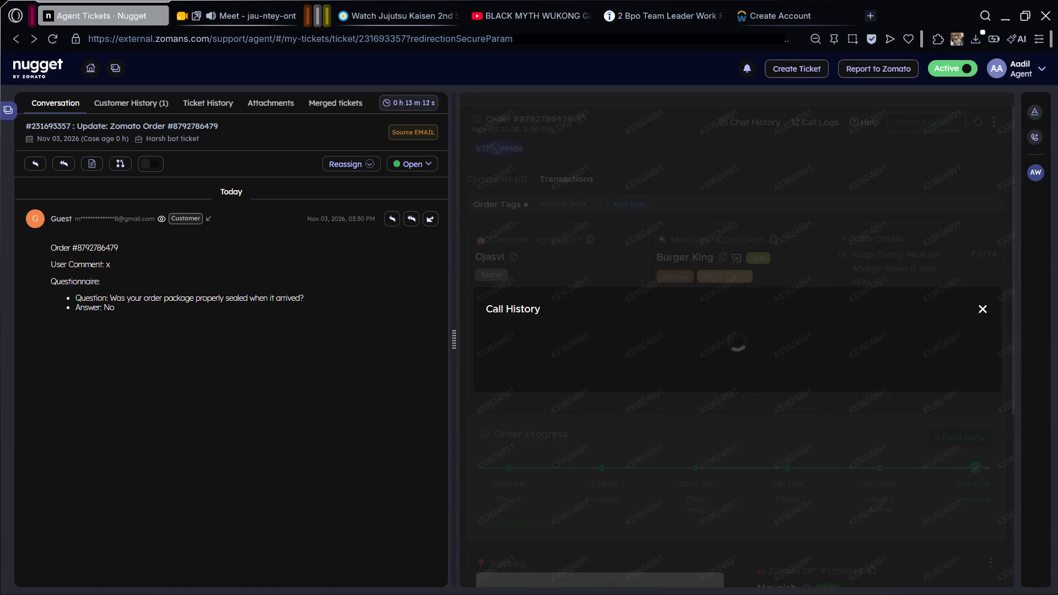
{"action": "left_click", "coordinate": [821, 126]}
{"action": "left_click", "coordinate": [92, 163]}
{"action": "left_click", "coordinate": [545, 303]}
{"action": "key", "text": "alt+Tab"}
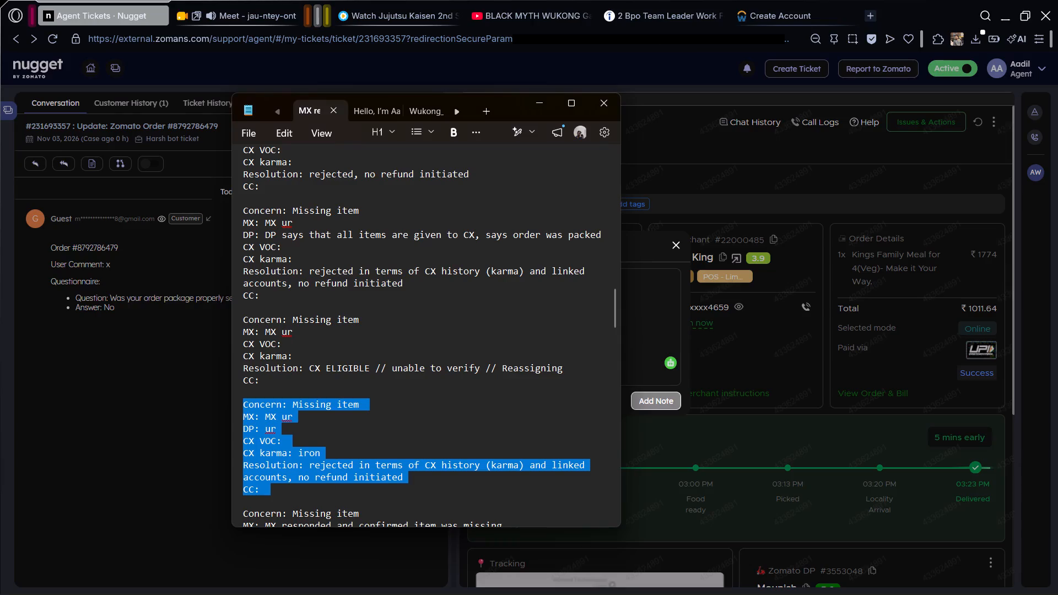
{"action": "key", "text": "ctrl+c"}
{"action": "key", "text": "ctrl+c"}
{"action": "key", "text": "ctrl+c"}
{"action": "key", "text": "ctrl+c"}
{"action": "key", "text": "ctrl+c"}
{"action": "key", "text": "ctrl+c"}
{"action": "key", "text": "ctrl+c"}
{"action": "key", "text": "ctrl+c"}
{"action": "key", "text": "ctrl+c"}
{"action": "key", "text": "ctrl+c"}
{"action": "key", "text": "ctrl+c"}
{"action": "key", "text": "ctrl+c"}
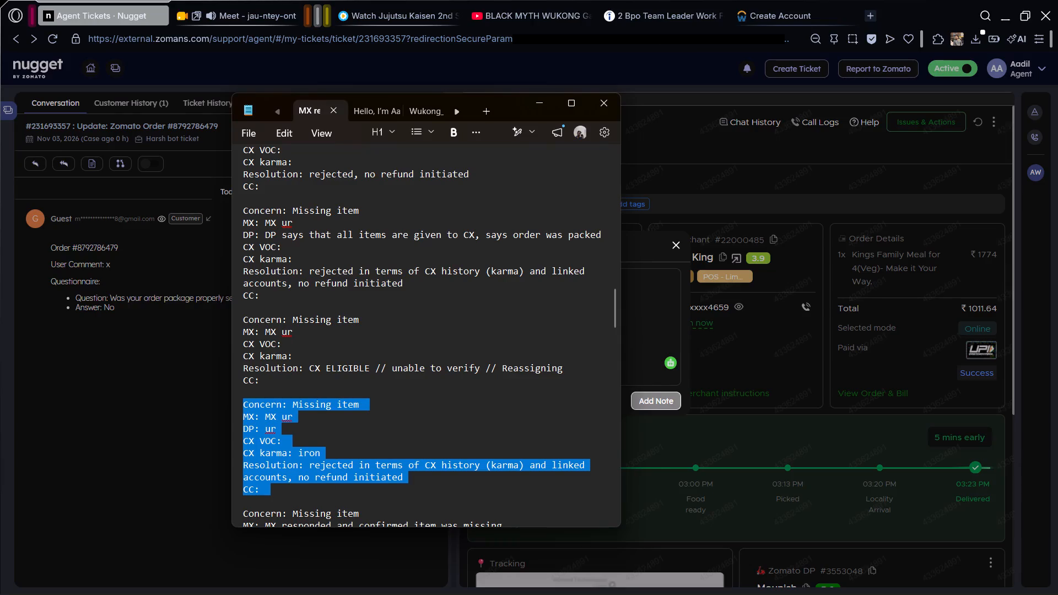
{"action": "left_click", "coordinate": [642, 322], "text": "ctrl"}
{"action": "key", "text": "ctrl+v"}
{"action": "left_click", "coordinate": [683, 243]}
{"action": "left_click", "coordinate": [678, 243]}
Check the customer's linked accounts in the order details and close the list.
{"action": "left_click", "coordinate": [493, 392]}
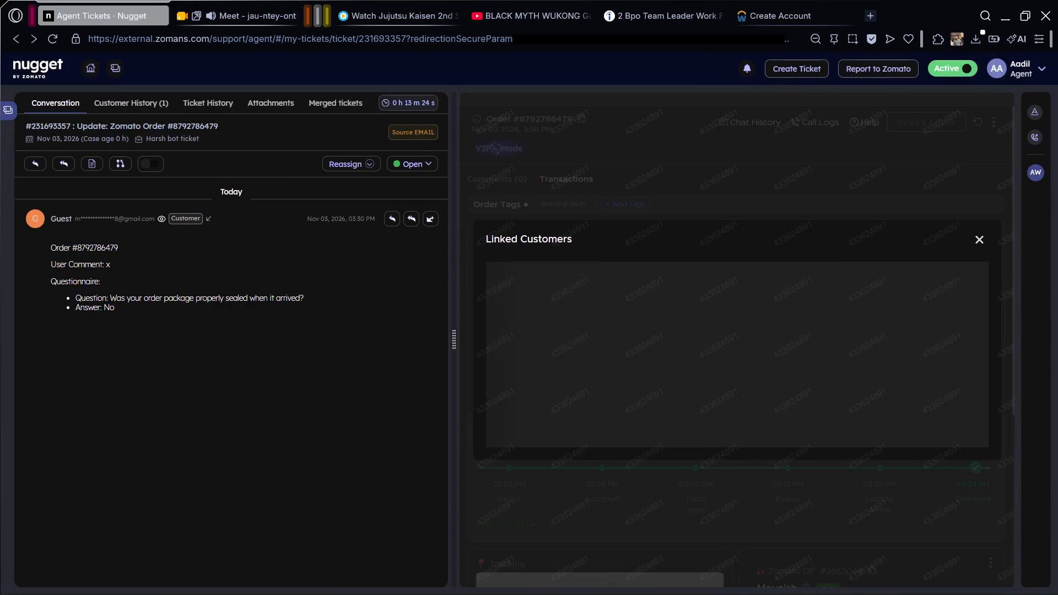
{"action": "left_click", "coordinate": [570, 523]}
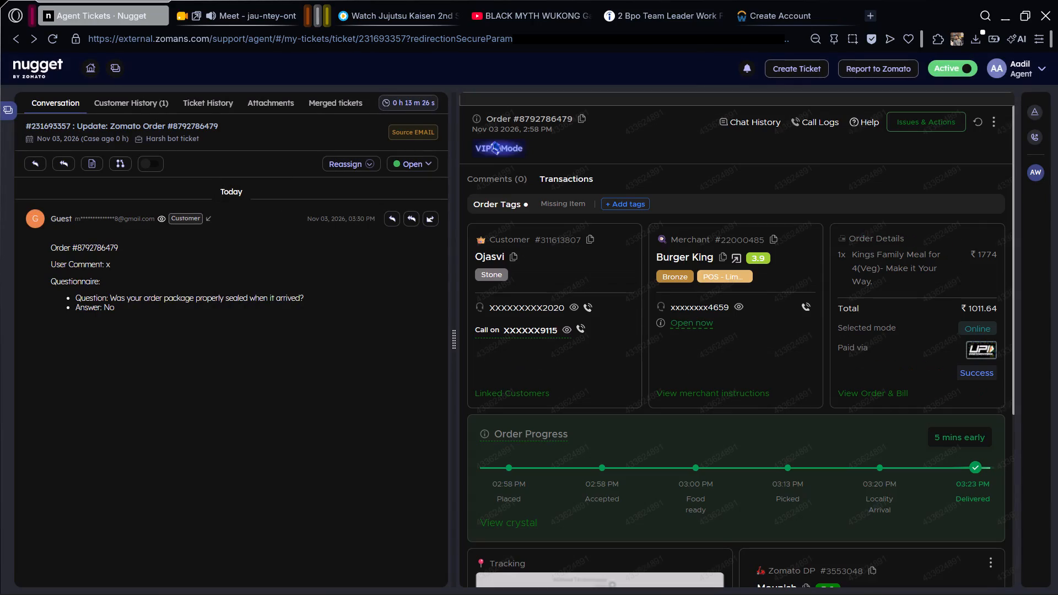
Complete the private note with CX VOC "missing item" and CC 1, remove "and linked accounts" from the resolution, and add it.
{"action": "left_click", "coordinate": [84, 159]}
{"action": "left_click", "coordinate": [440, 305]}
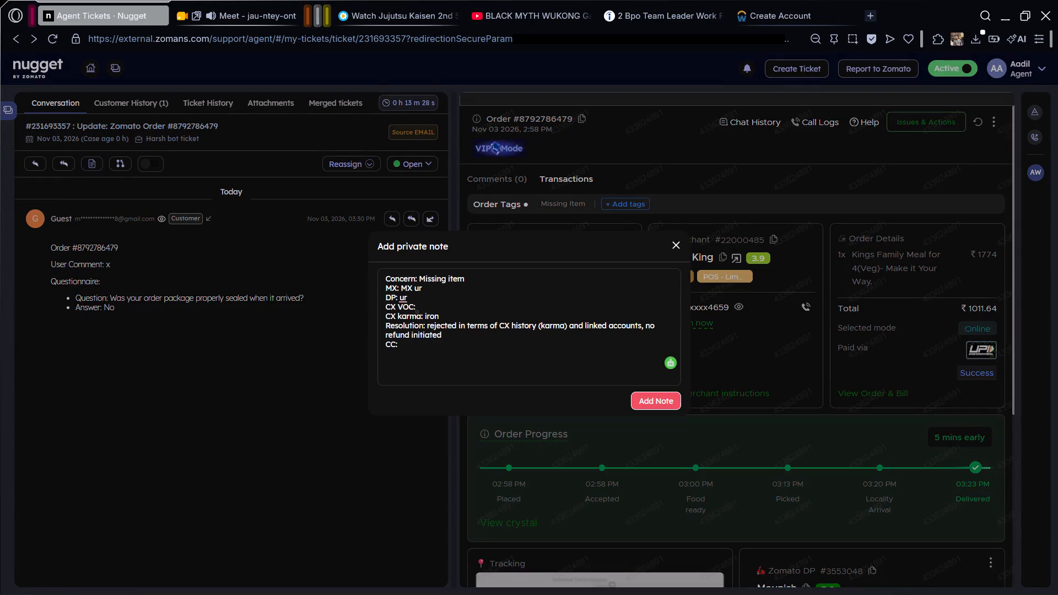
{"action": "type", "text": "missing item"}
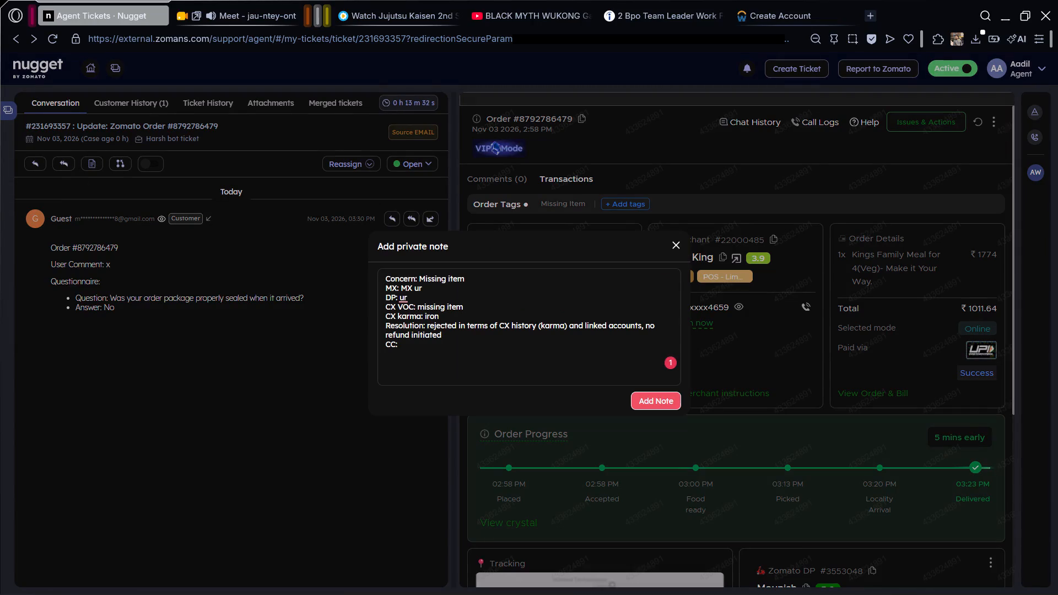
{"action": "left_click_drag", "start_coordinate": [570, 322], "coordinate": [640, 322]}
{"action": "key", "text": "BackSpace"}
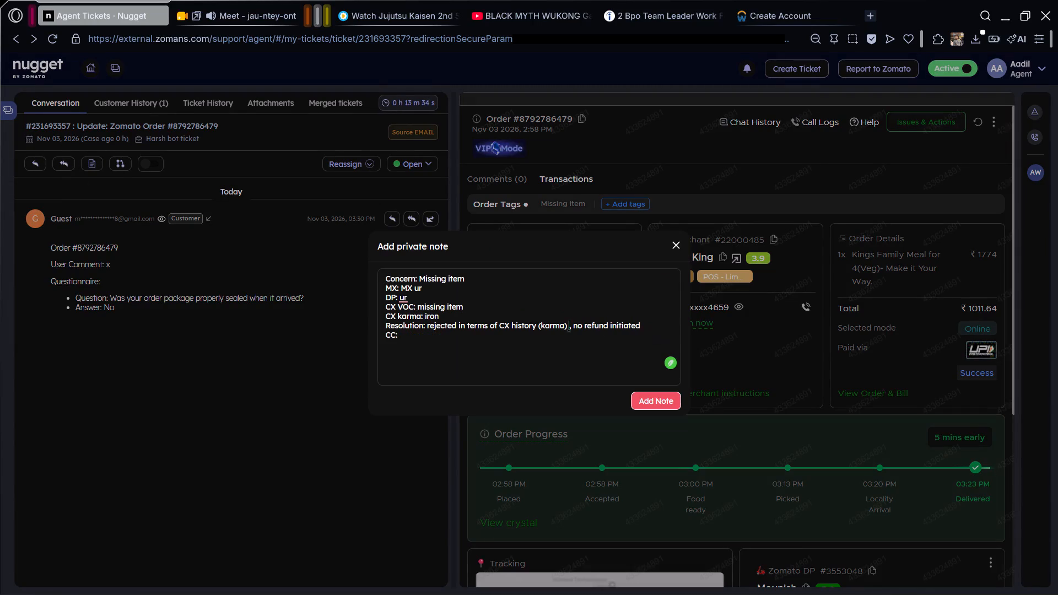
{"action": "left_click", "coordinate": [527, 343]}
{"action": "left_click", "coordinate": [519, 334]}
{"action": "key", "text": "1"}
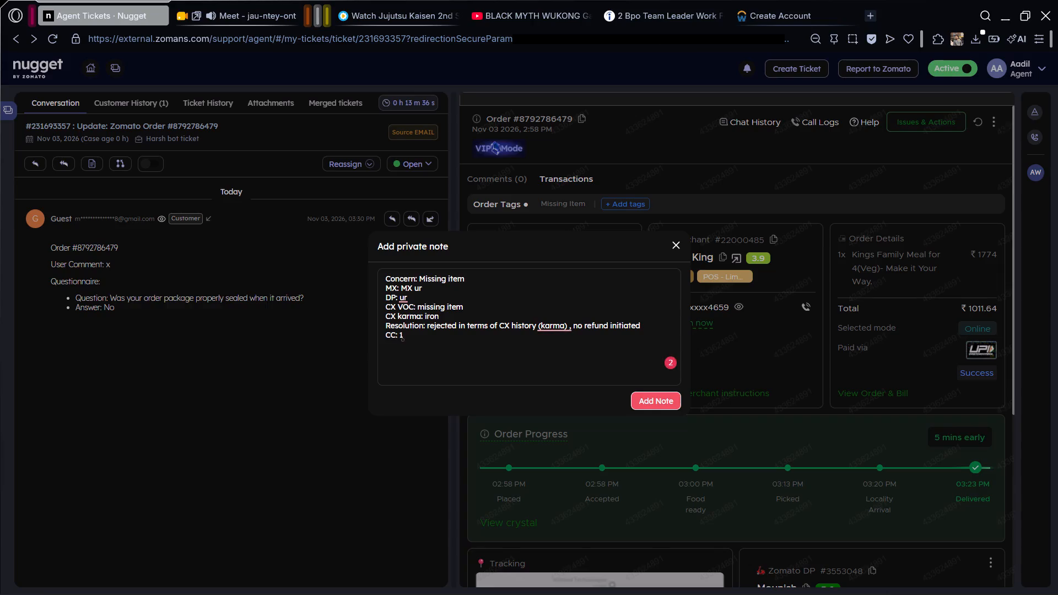
{"action": "left_click", "coordinate": [644, 405]}
{"action": "left_click", "coordinate": [1048, 109]}
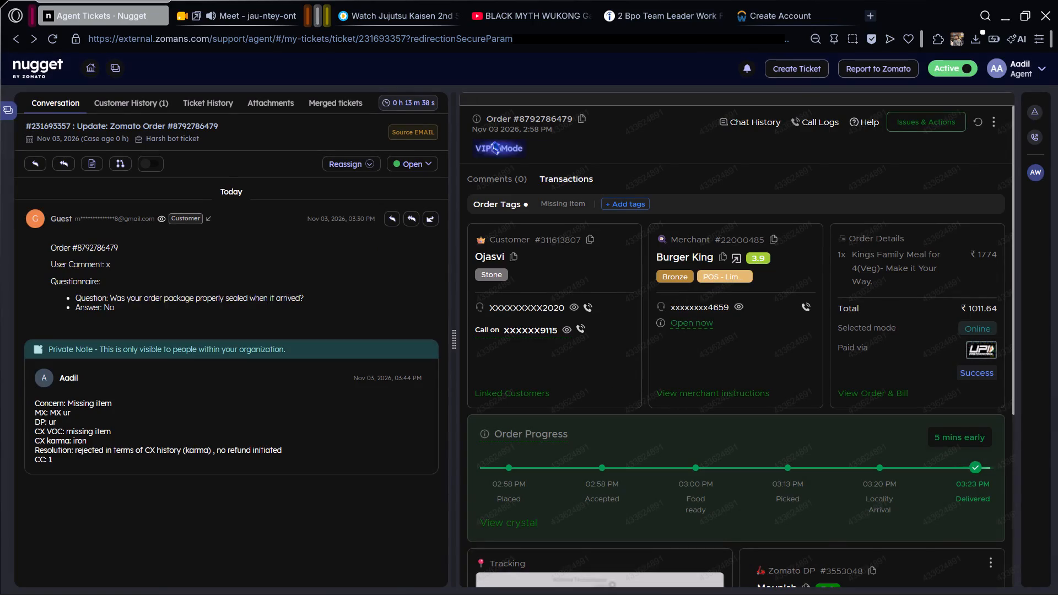
{"action": "left_click", "coordinate": [1037, 112]}
{"action": "left_click", "coordinate": [393, 164]}
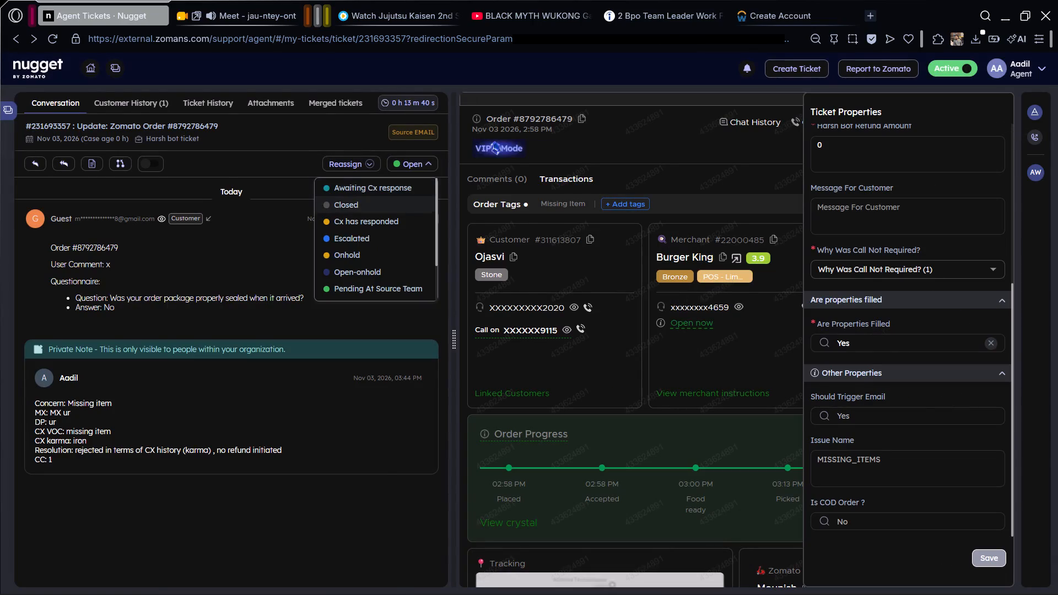
{"action": "left_click", "coordinate": [359, 202]}
{"action": "left_click", "coordinate": [634, 355]}
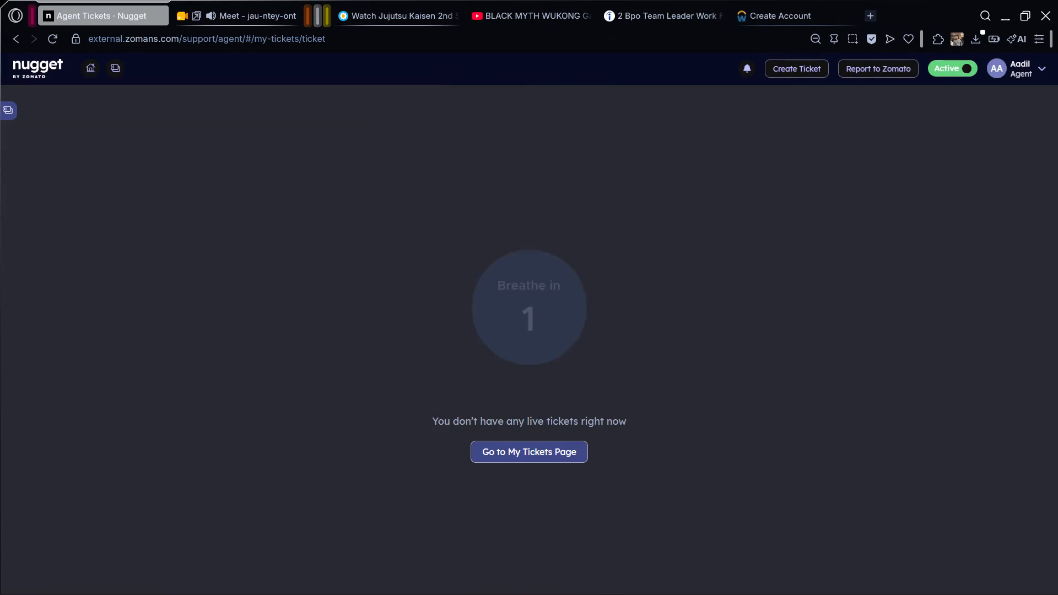
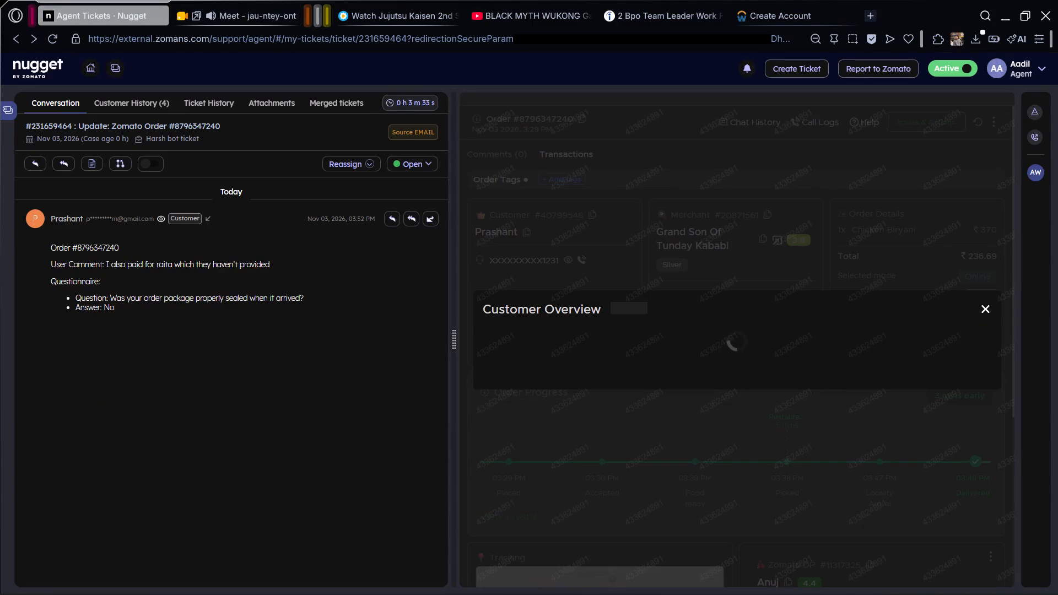
{"action": "left_click", "coordinate": [728, 441]}
{"action": "left_click_drag", "start_coordinate": [303, 344], "coordinate": [822, 594]}
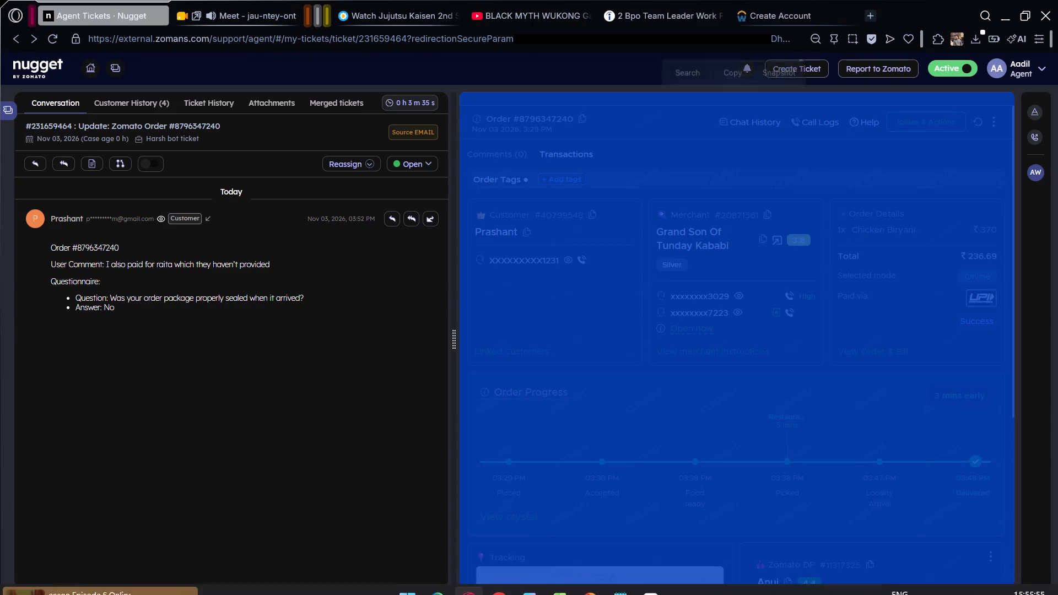
{"action": "left_click", "coordinate": [411, 462]}
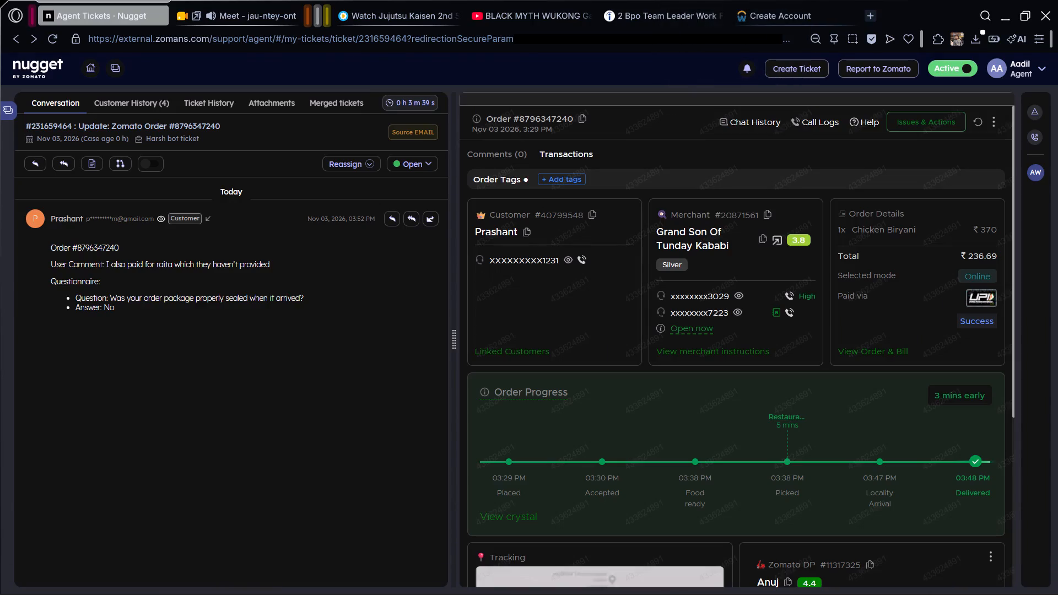
{"action": "left_click", "coordinate": [210, 369]}
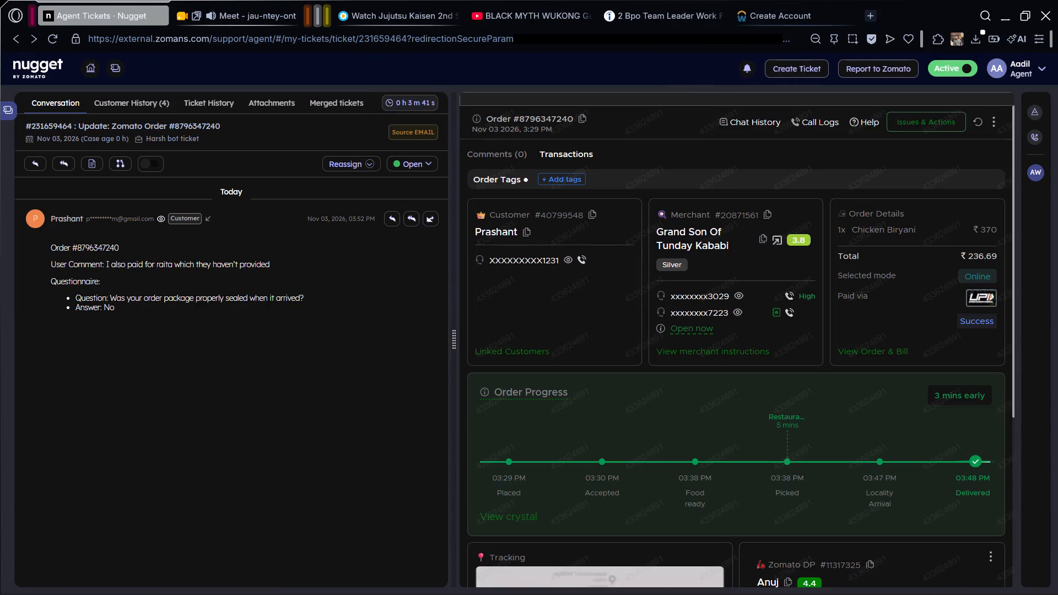
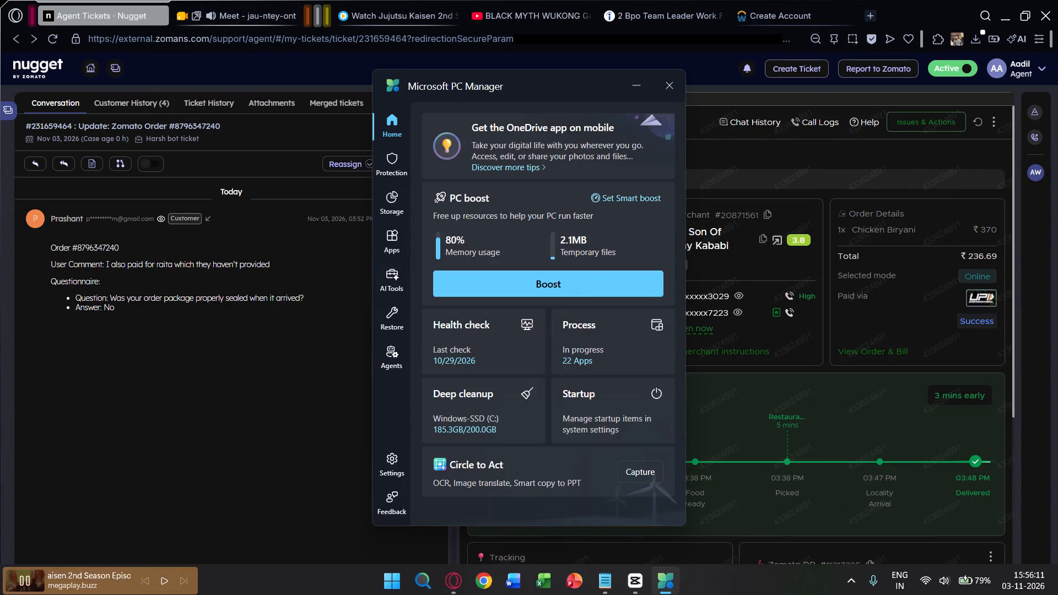
{"action": "left_click", "coordinate": [566, 277]}
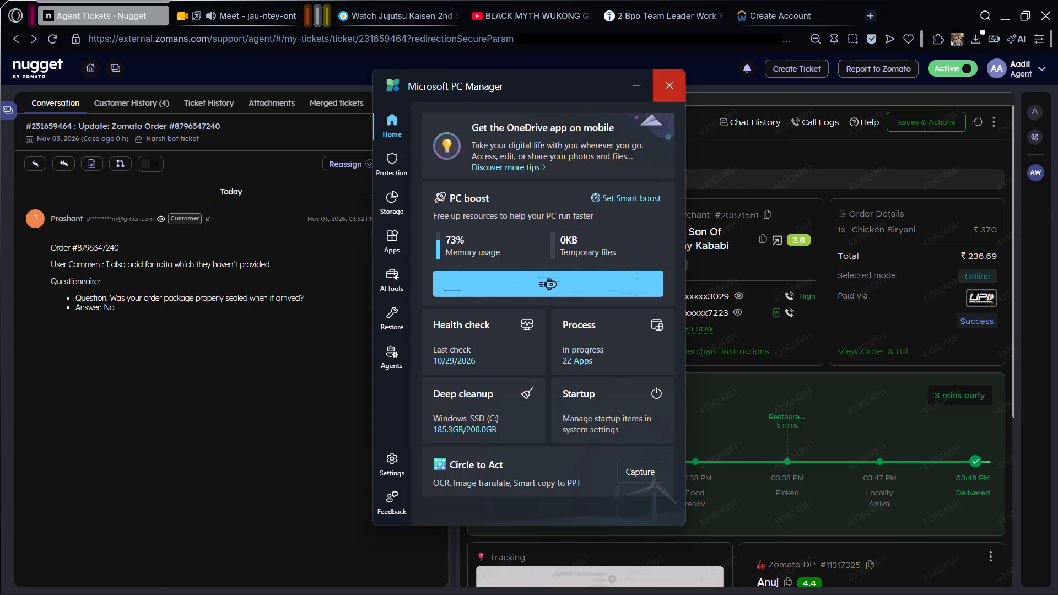
{"action": "left_click", "coordinate": [667, 90]}
{"action": "left_click", "coordinate": [301, 351]}
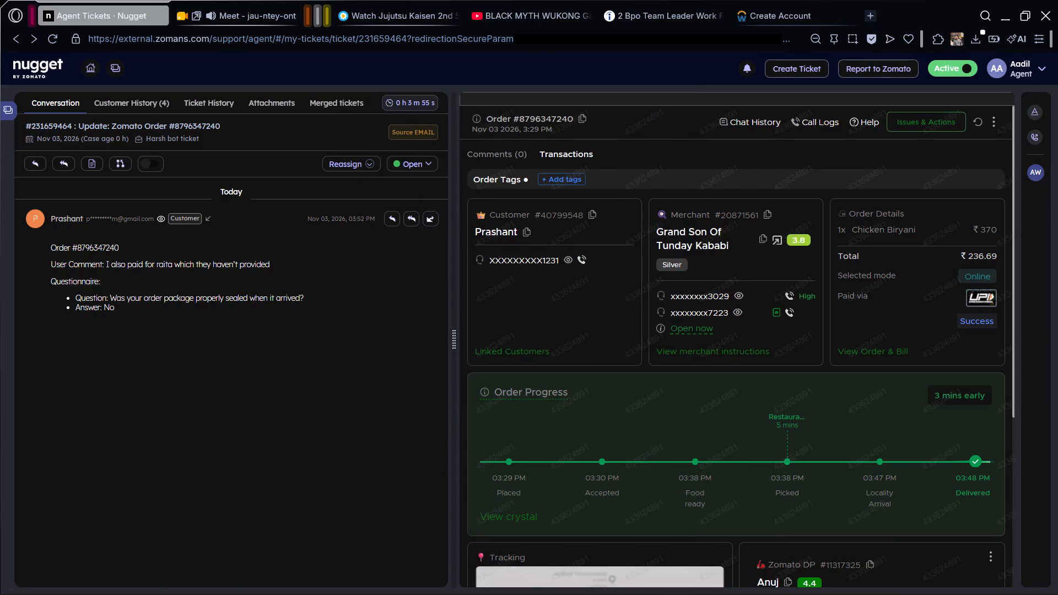